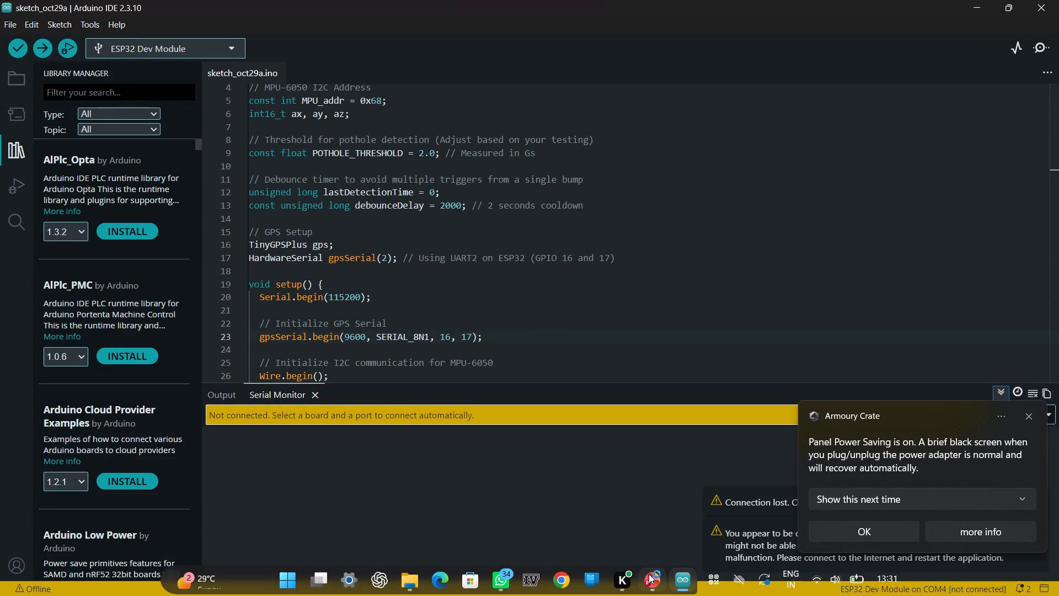
Switch to PowerPoint and save the MINI PROJECT 2nd_phase presentation.
click(642, 579)
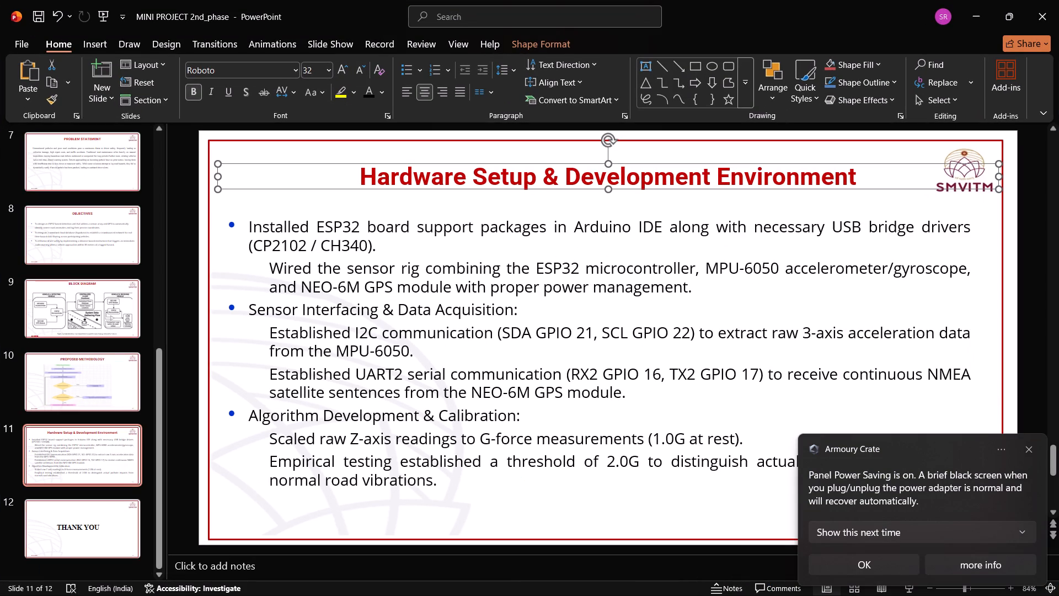
key(ctrl+s)
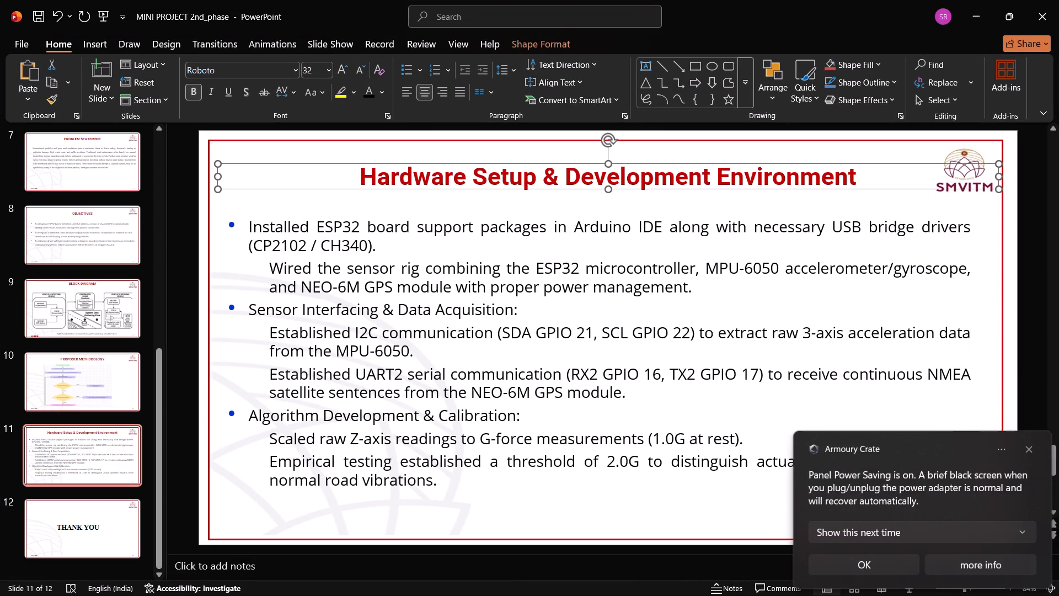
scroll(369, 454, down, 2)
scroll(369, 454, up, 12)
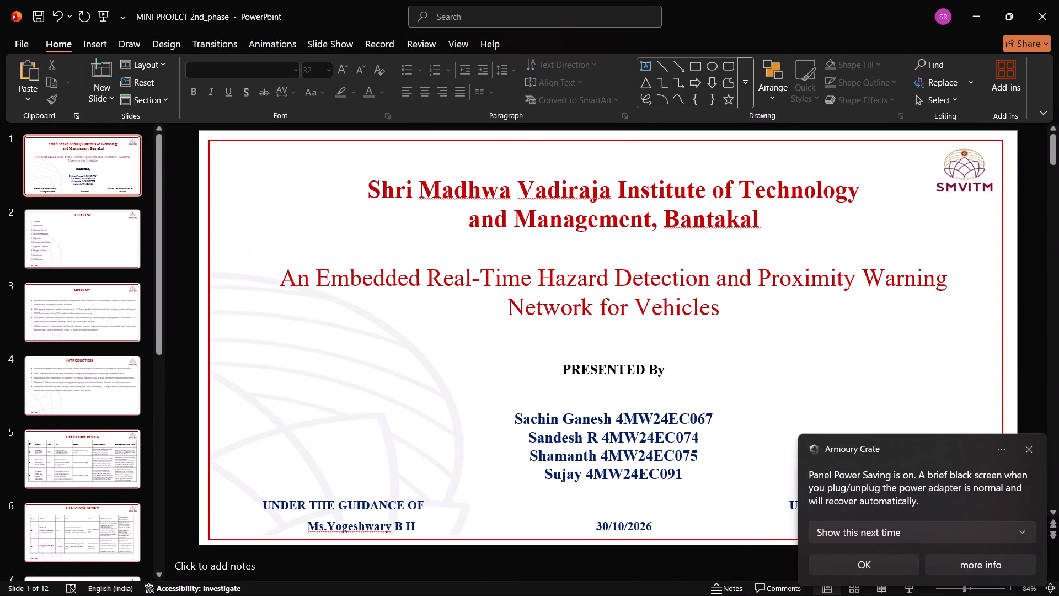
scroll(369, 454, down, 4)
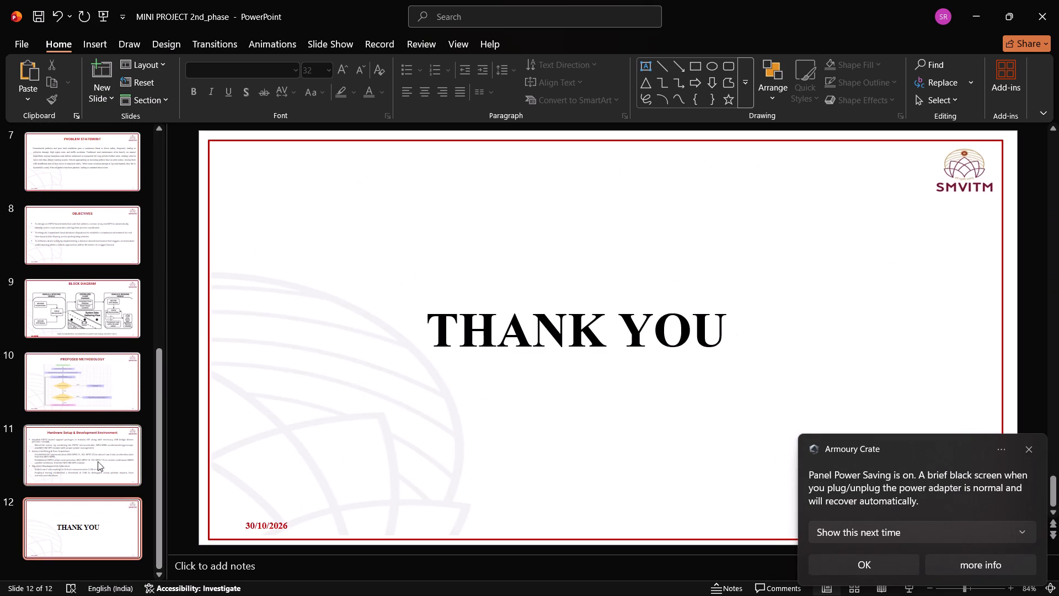
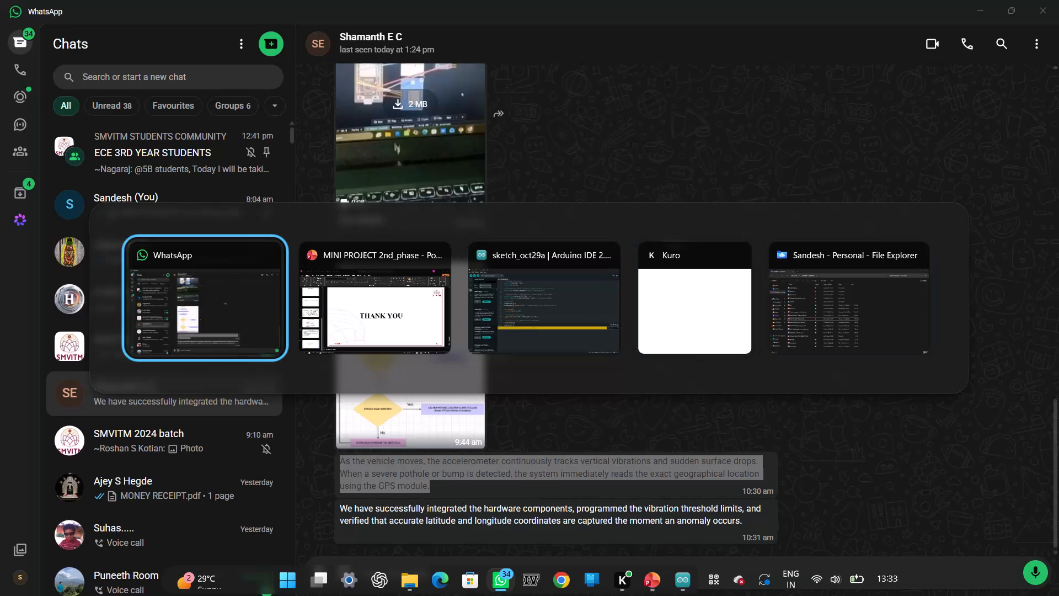
Return to the MINI PROJECT 2nd_phase presentation in PowerPoint and review its slides backwards from THANK YOU to INTRODUCTION.
key(alt+Tab)
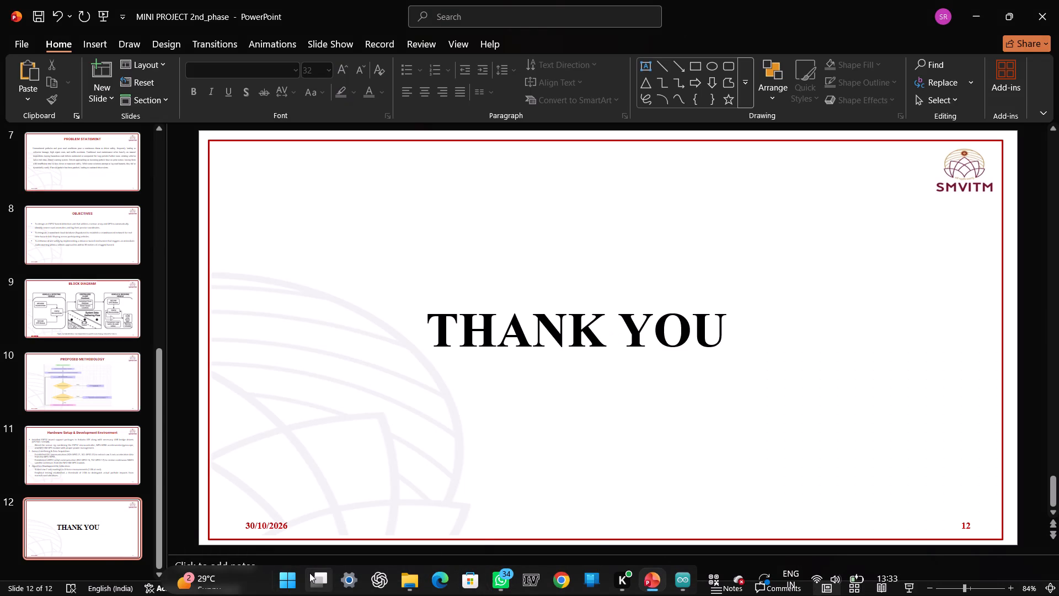
key(Up)
key(Up)
key(Up)
key(Up)
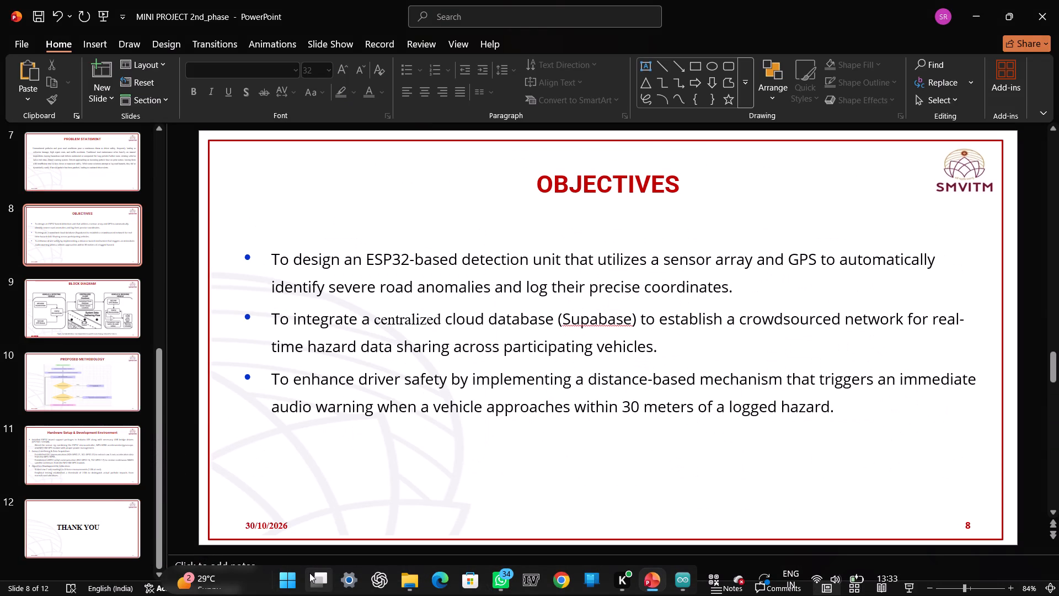
key(Up)
key(Up)
key(Up)
key(Up)
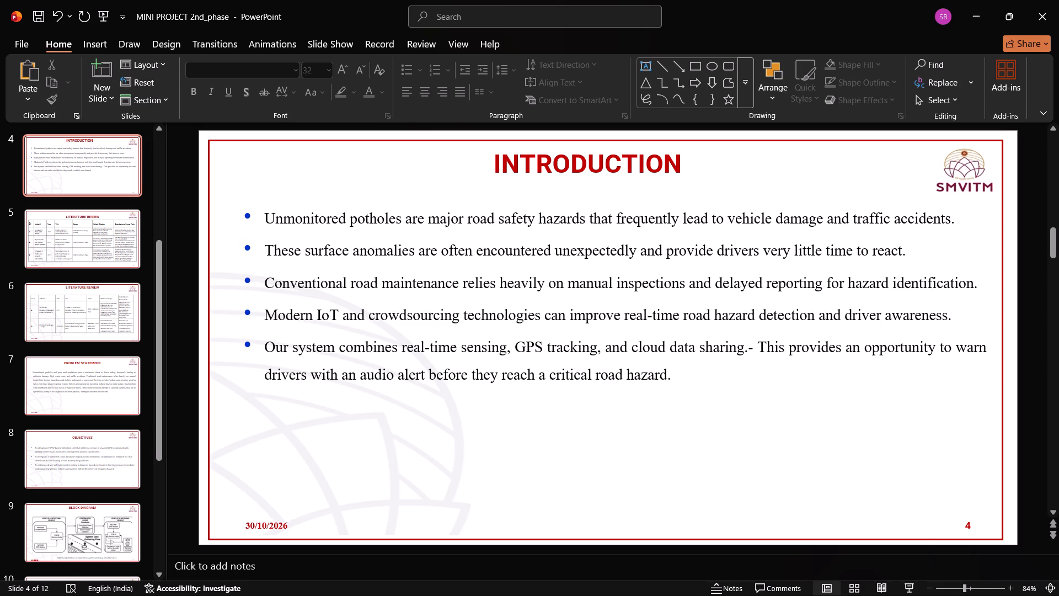
Replace all the bullet text on the INTRODUCTION slide with the copied paragraph beginning "As the vehicle moves, the accelerometer continuously tracks".
key(ctrl+a)
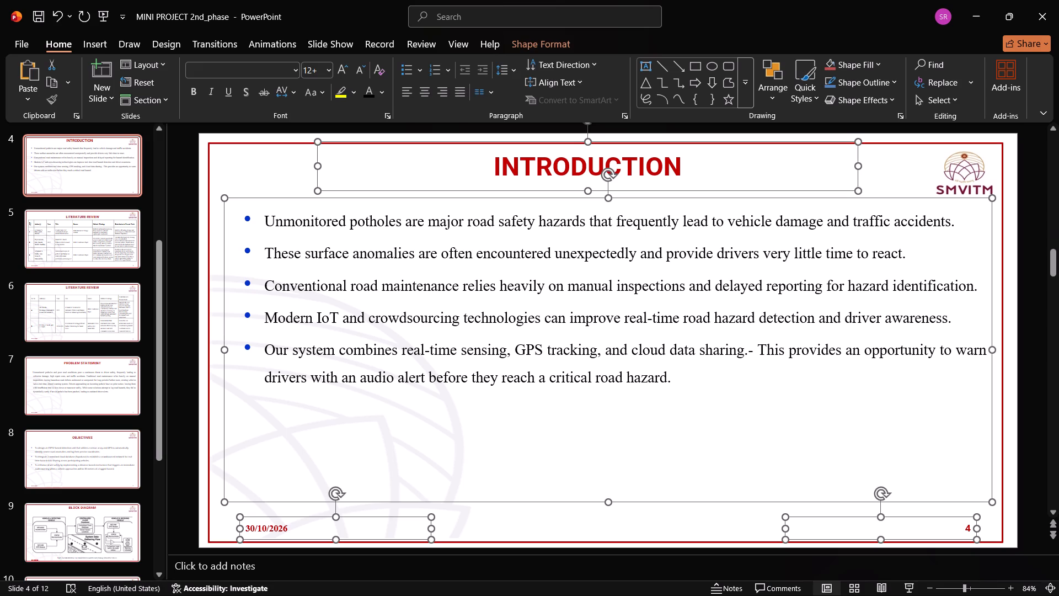
click(586, 423)
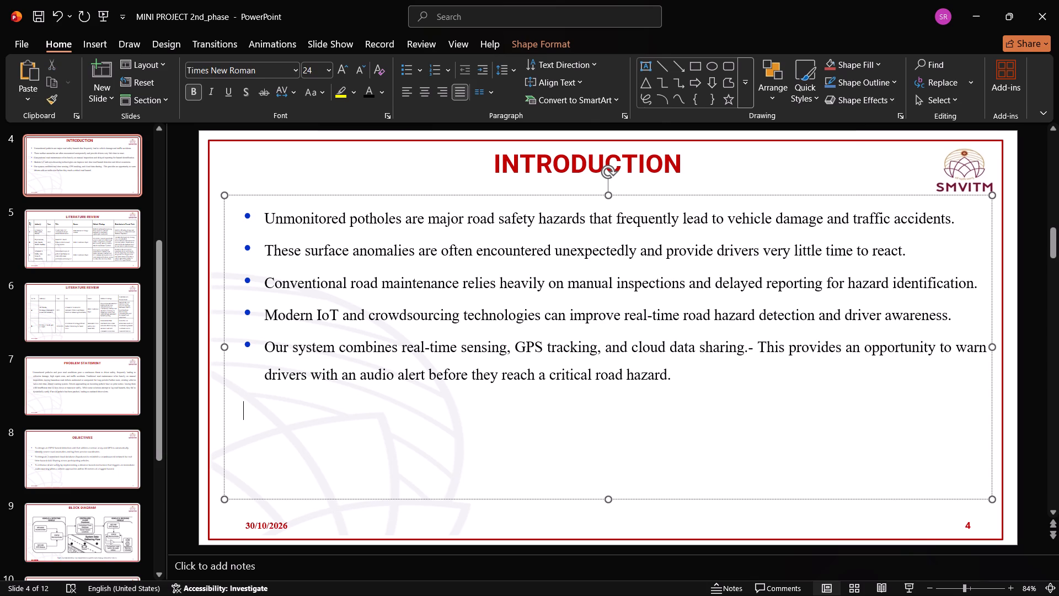
drag(686, 369, 202, 196)
key(BackSpace)
key(ctrl+v)
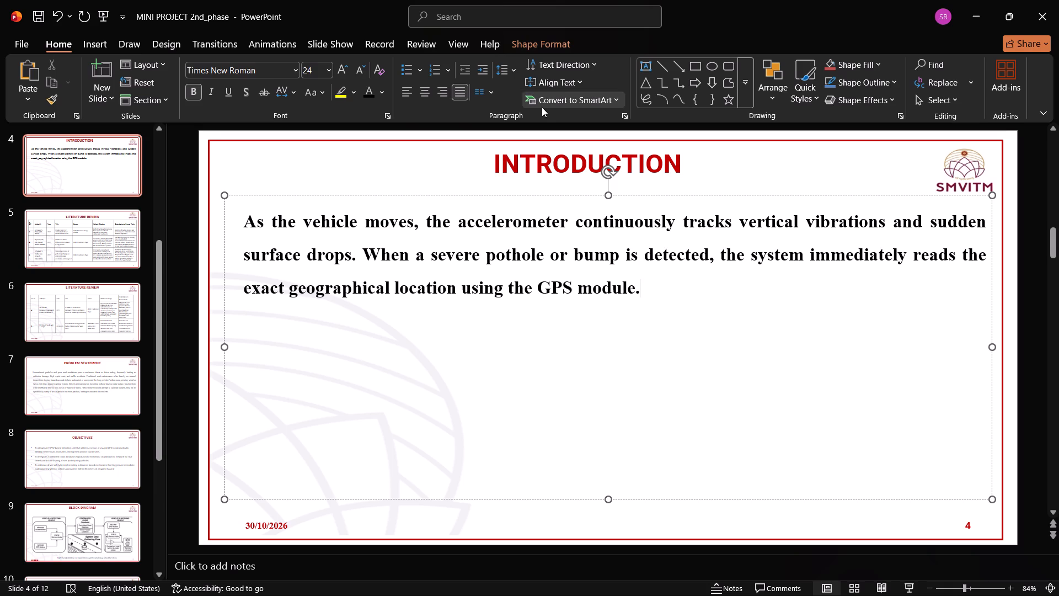
Set the font size of the pasted INTRODUCTION paragraph to 20.
triple_click(654, 288)
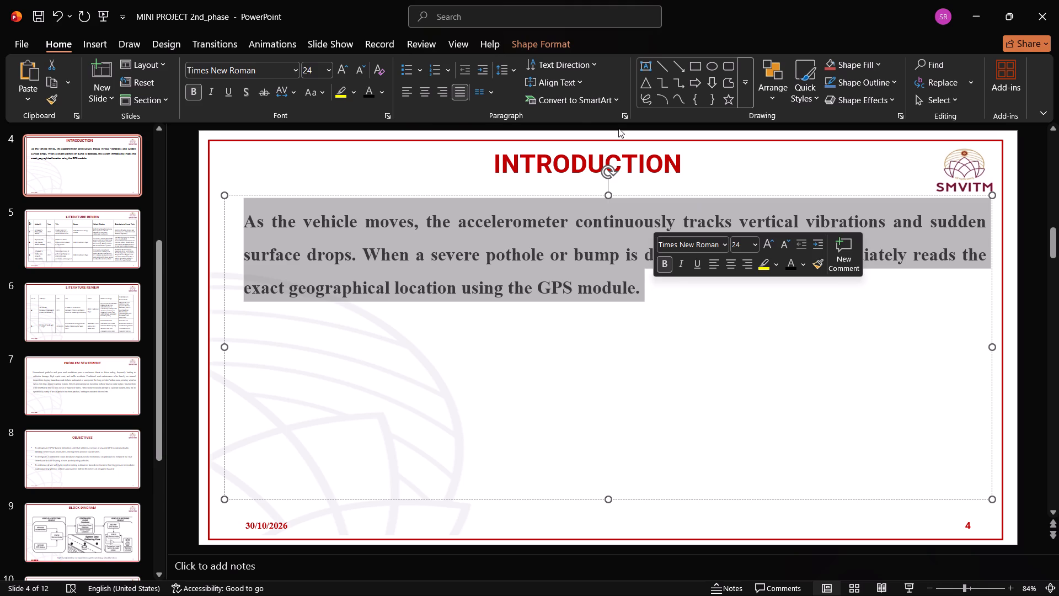
click(323, 68)
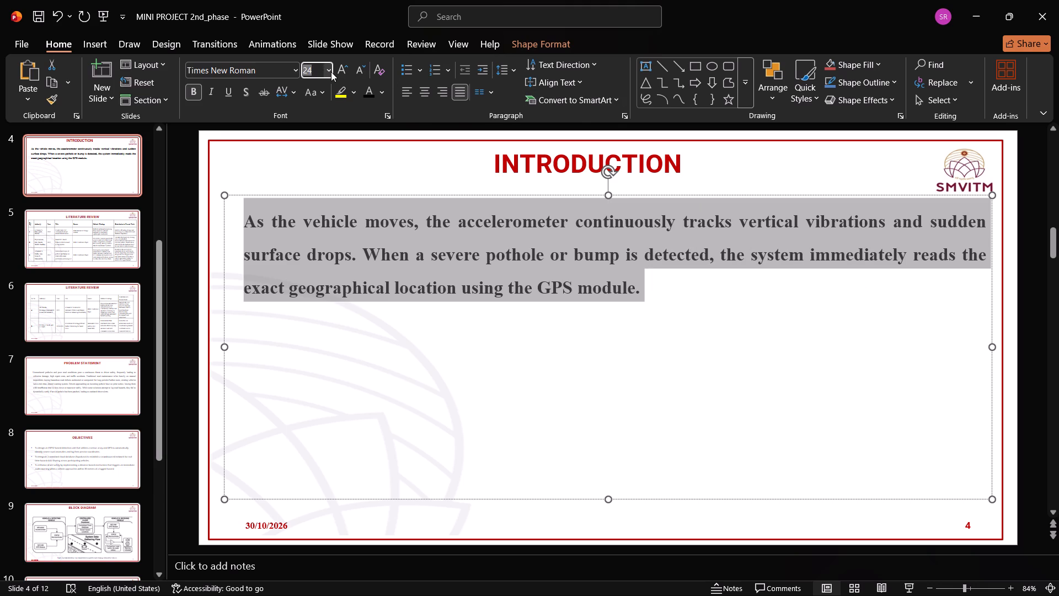
drag(333, 73, 328, 72)
click(328, 72)
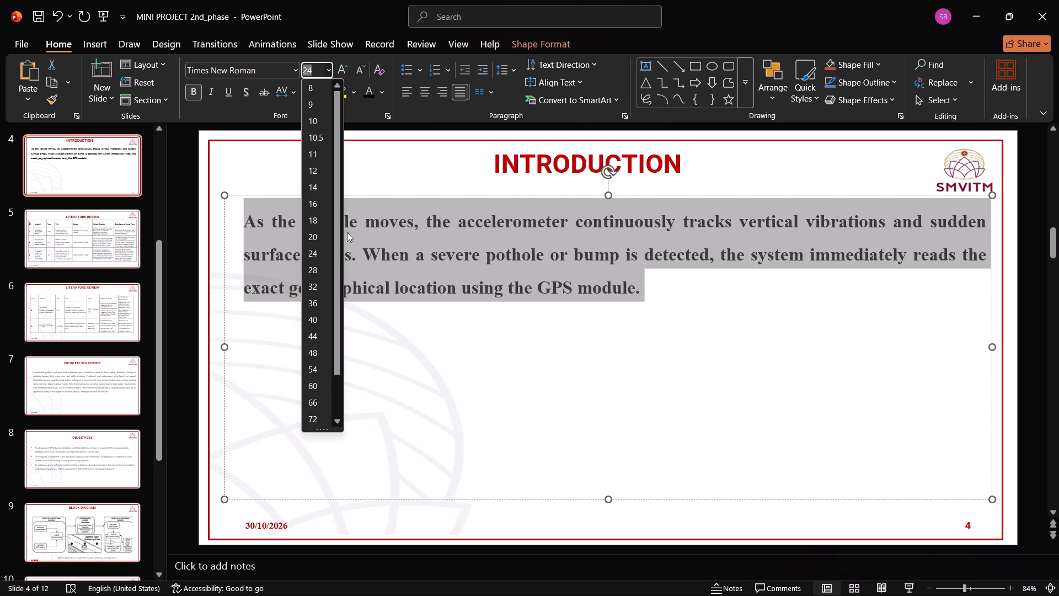
click(309, 232)
drag(309, 232, 331, 258)
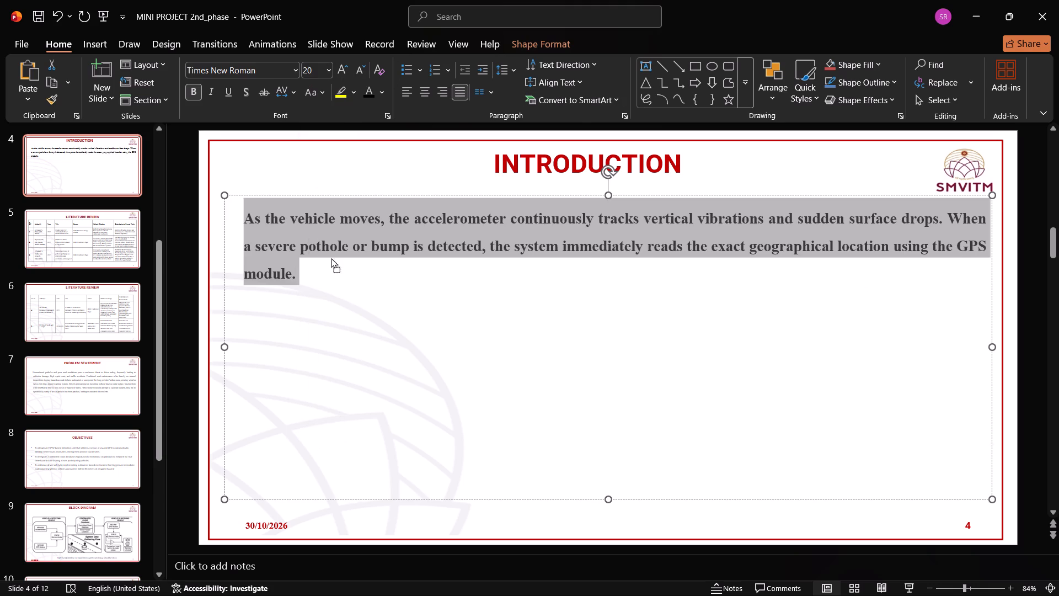
drag(331, 258, 347, 285)
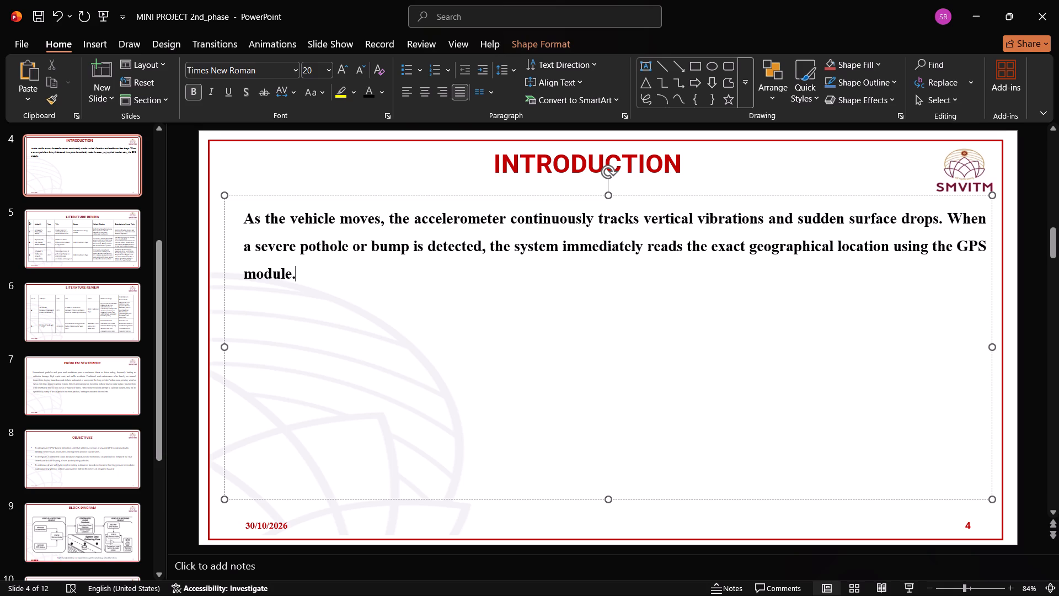
Remove the bold formatting from the whole pasted paragraph on the INTRODUCTION slide.
click(189, 91)
click(189, 91)
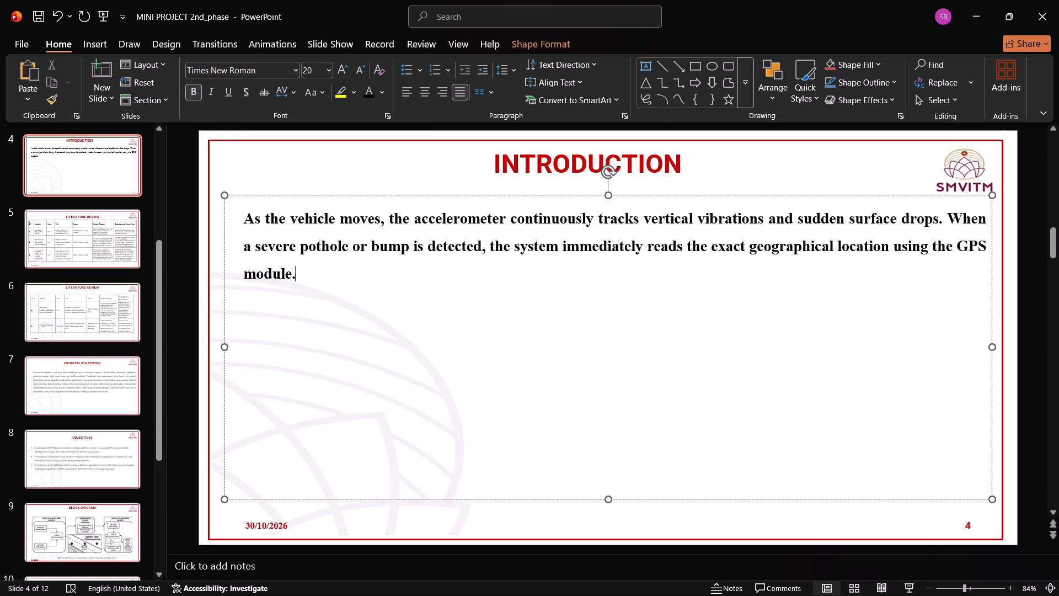
triple_click(307, 266)
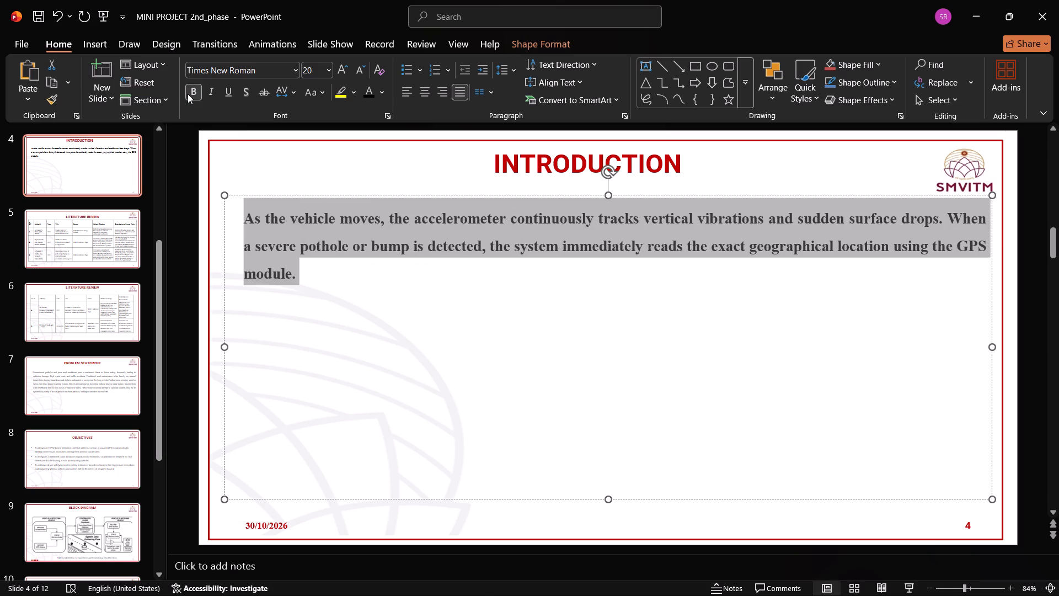
click(186, 93)
click(379, 313)
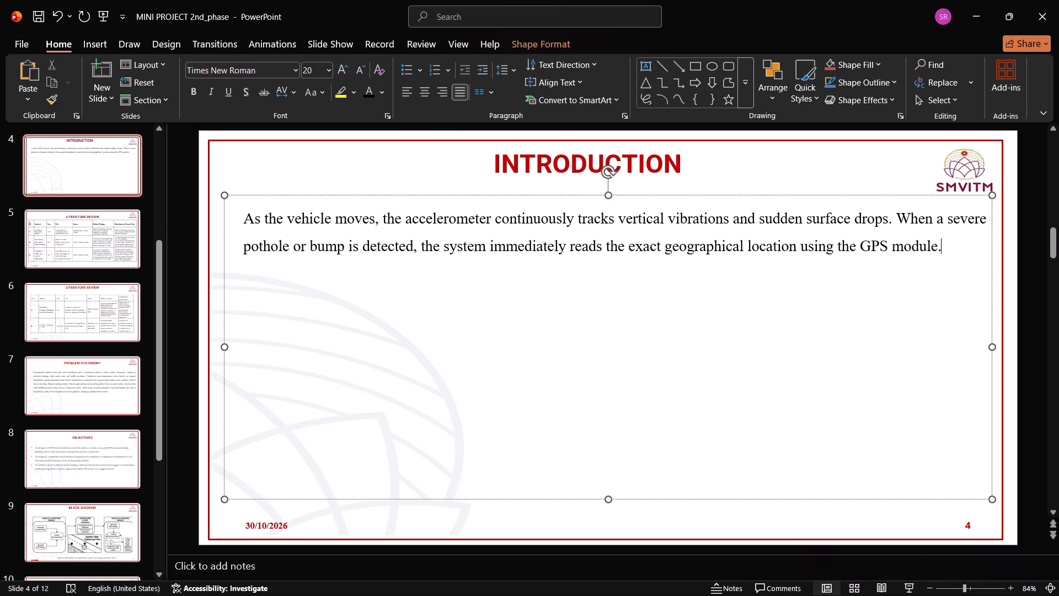
Split the INTRODUCTION paragraph so that "When a severe pothole or bump is detected" starts a new paragraph.
click(240, 216)
click(898, 217)
key(Return)
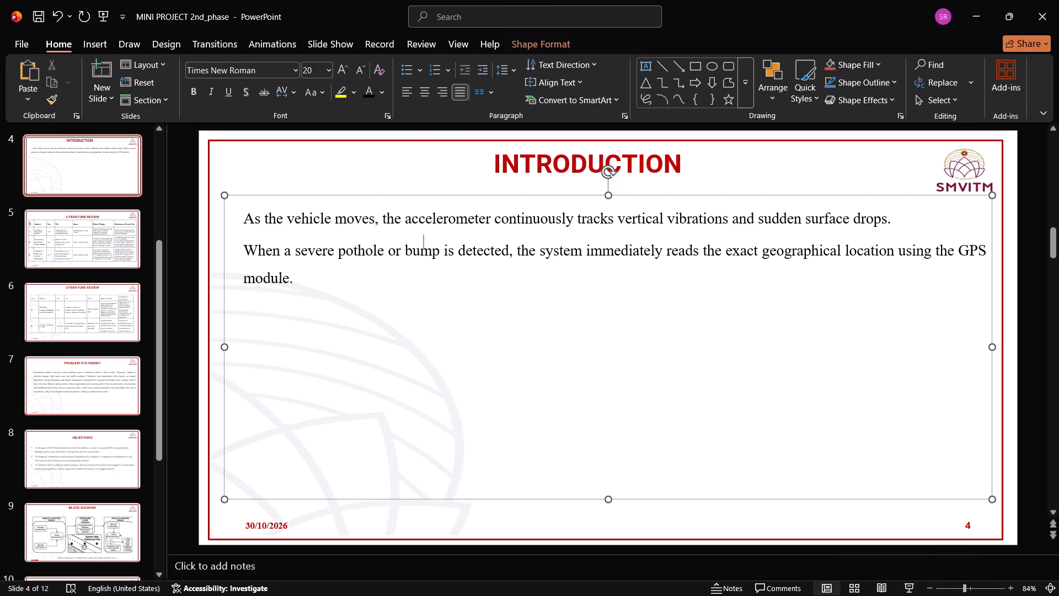
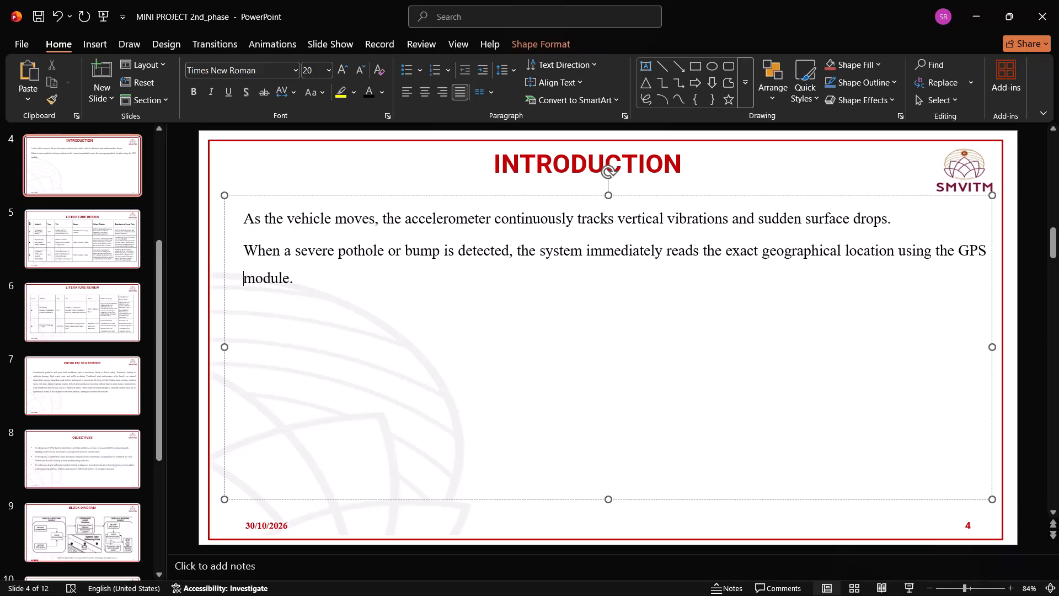
Paste the copied text beginning "We have successfully integrated the hardware components" as a new paragraph after "using the GPS module." on the INTRODUCTION slide.
key(Right)
key(Right)
key(Right)
key(Right)
key(Right)
key(Right)
key(Right)
key(Return)
key(ctrl+v)
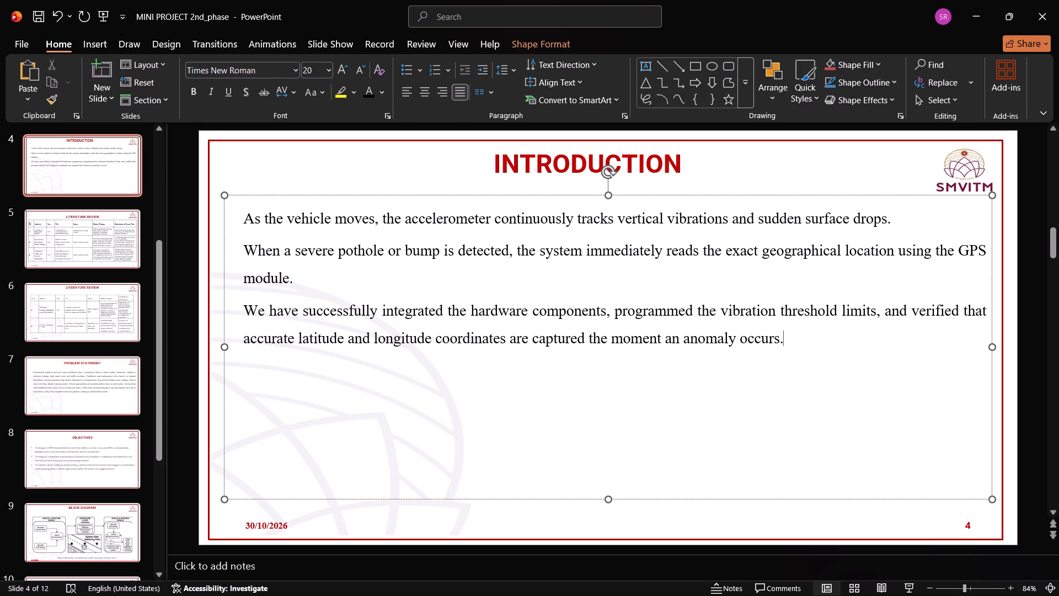
Select the text of the three body paragraphs on the INTRODUCTION slide.
drag(237, 221, 714, 344)
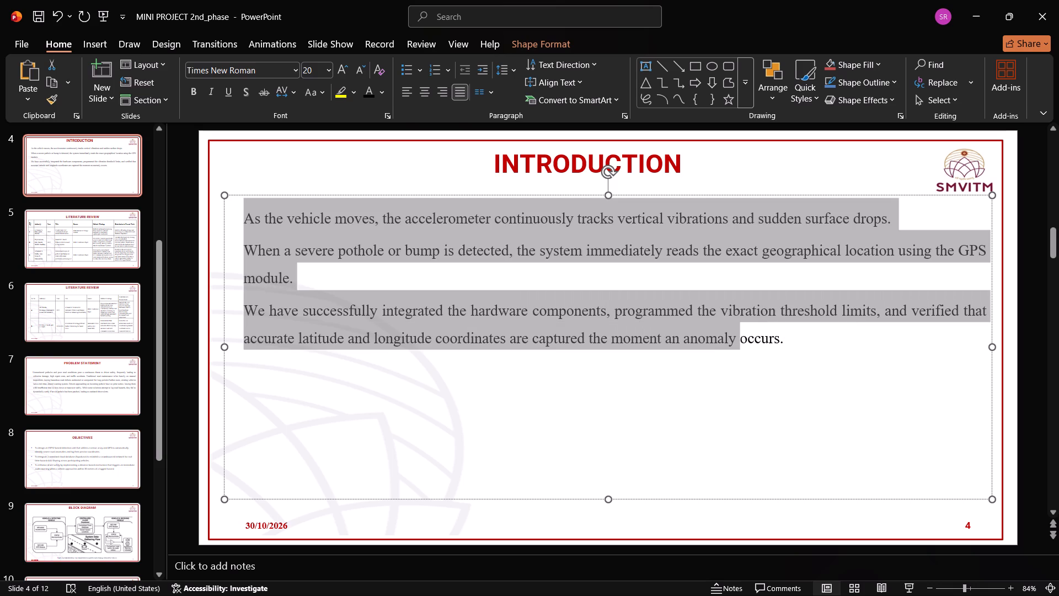
Add bullet points to all three paragraphs of the INTRODUCTION slide's body text.
drag(714, 344, 823, 360)
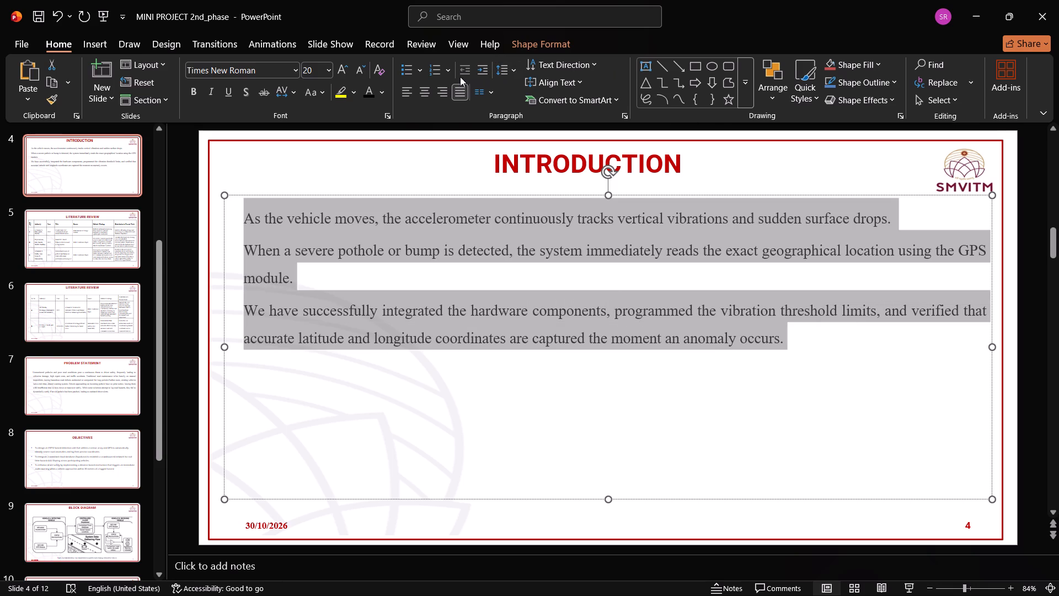
click(408, 65)
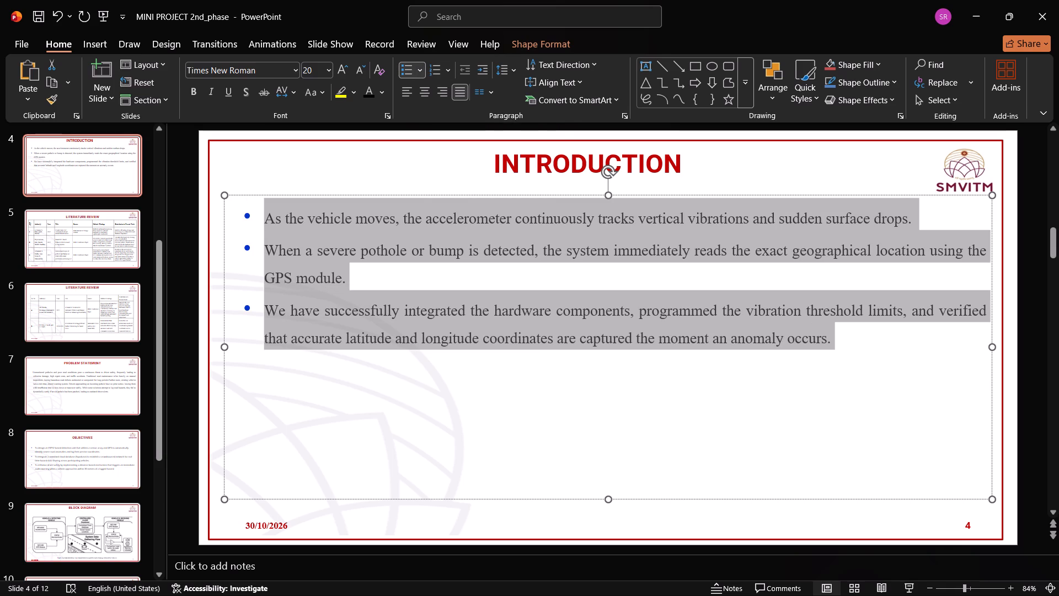
click(402, 392)
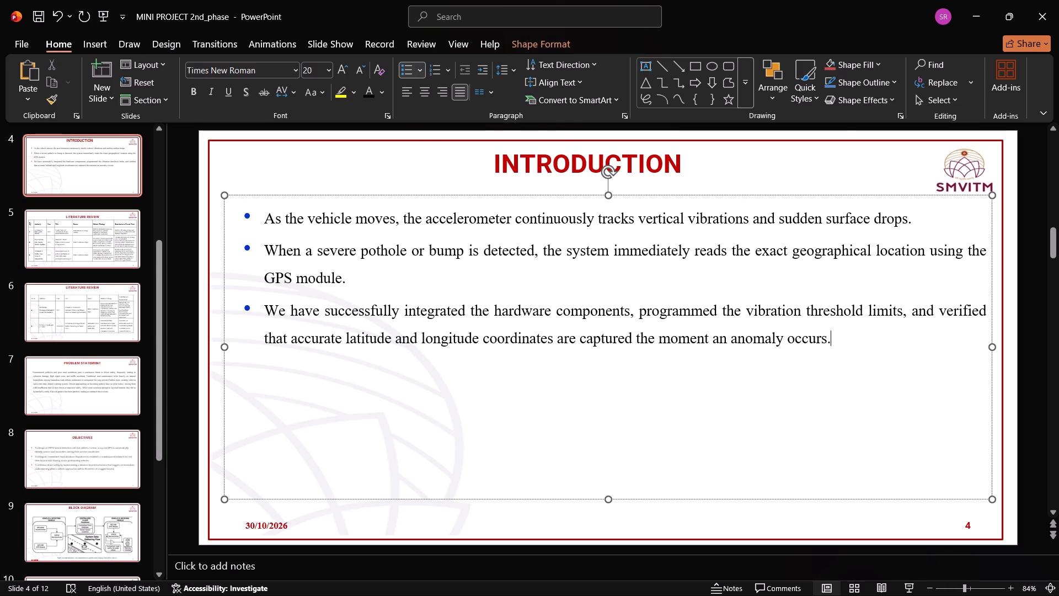
Apply justified alignment to all the bulleted text on the INTRODUCTION slide.
triple_click(855, 354)
click(855, 354)
click(855, 354)
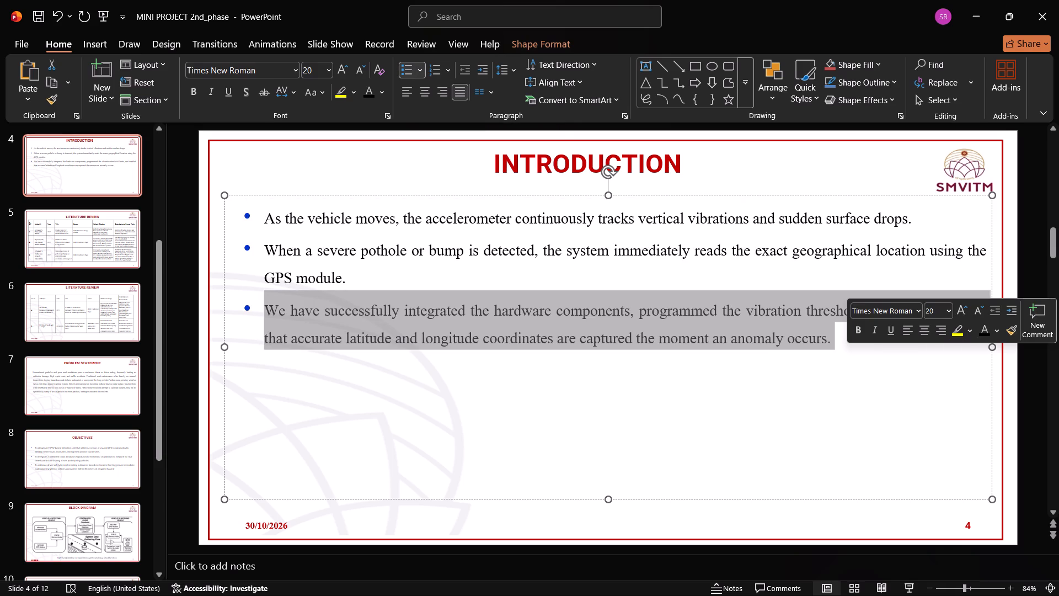
key(ctrl+a)
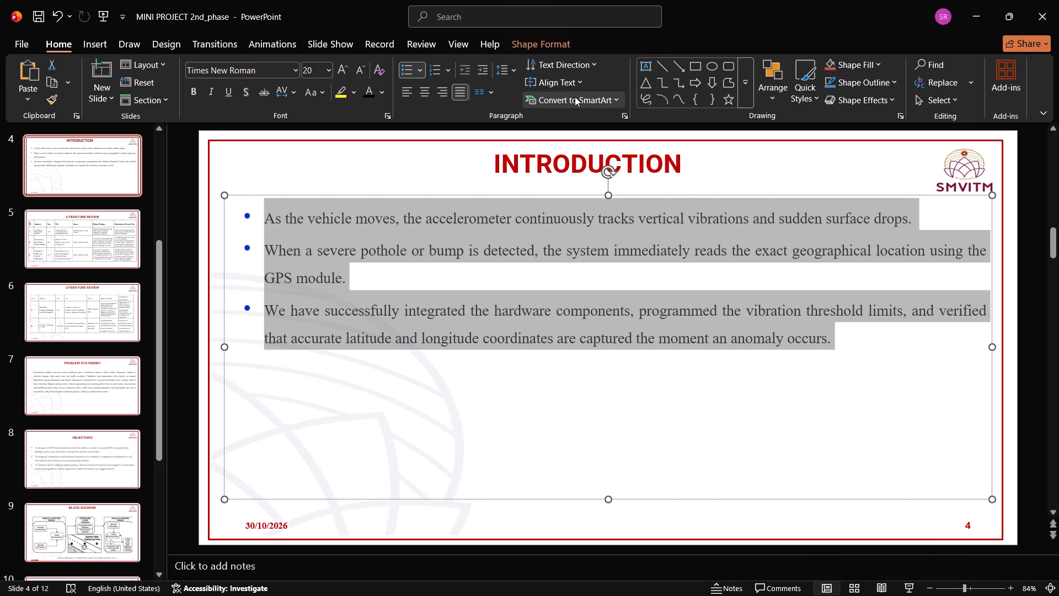
click(461, 93)
click(488, 422)
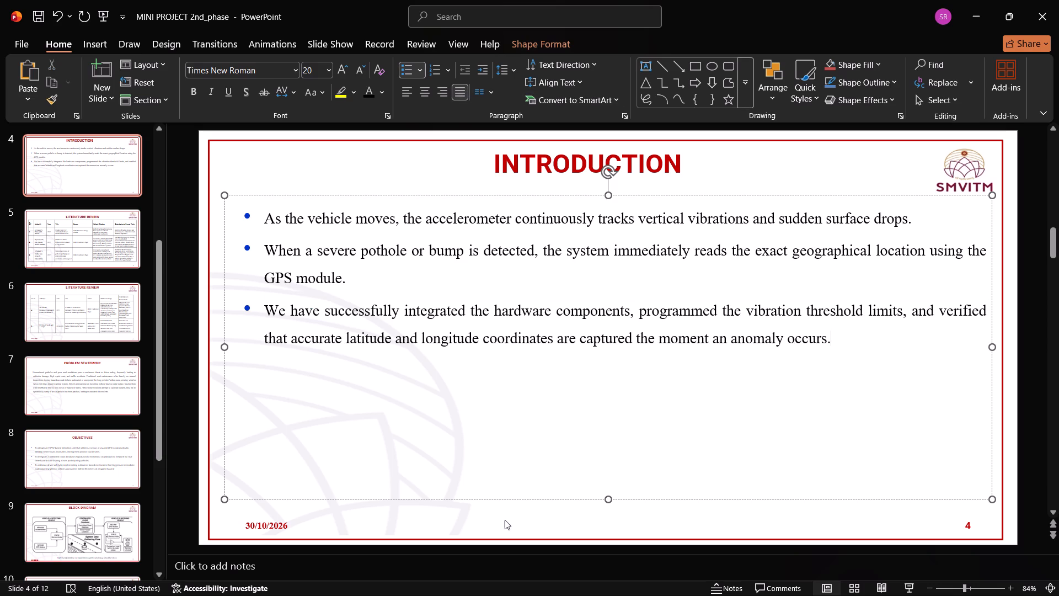
Look over the slides after the INTRODUCTION, from BLOCK DIAGRAM and PROPOSED METHODOLOGY to Hardware Setup & Development Environment and THANK YOU.
scroll(547, 519, down, 3)
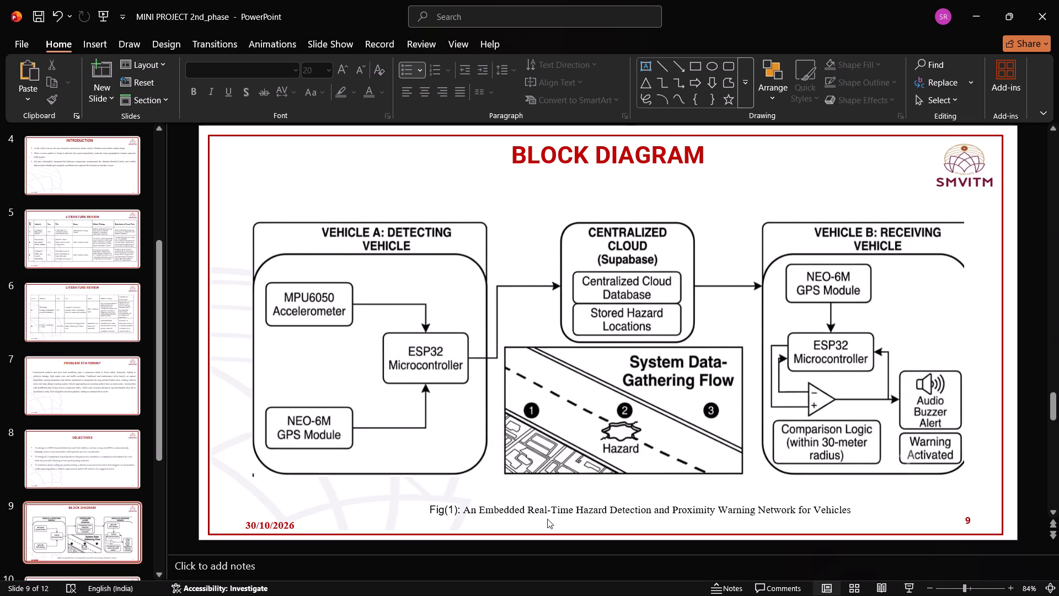
scroll(547, 519, down, 3)
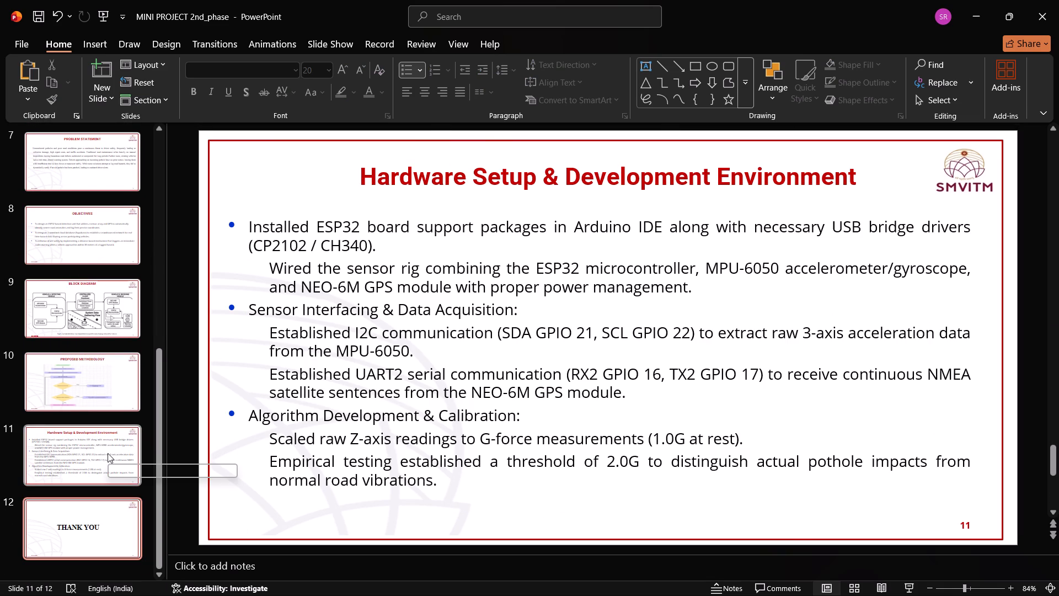
key(Down)
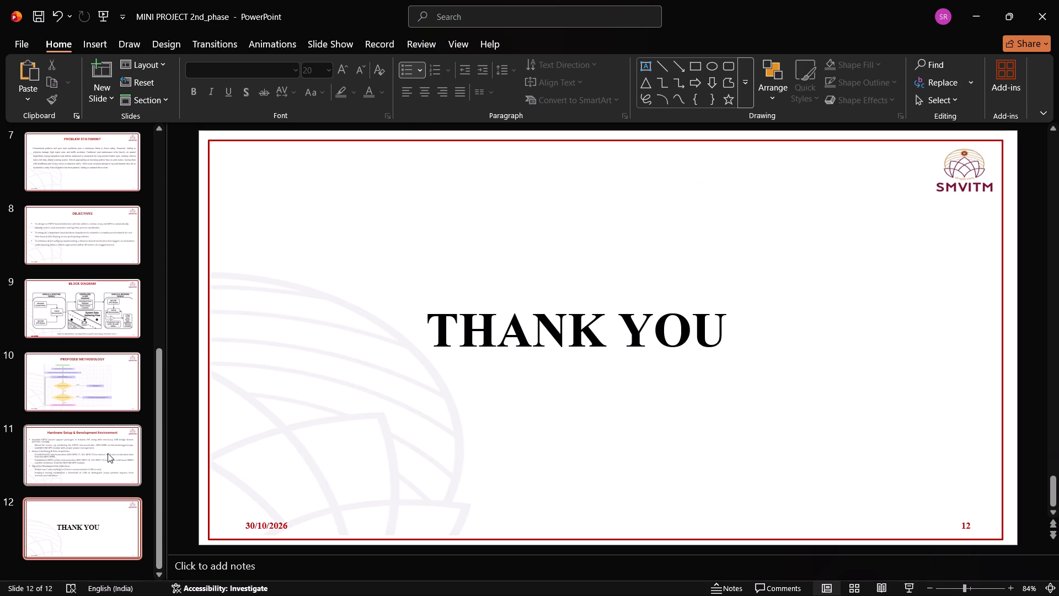
key(Up)
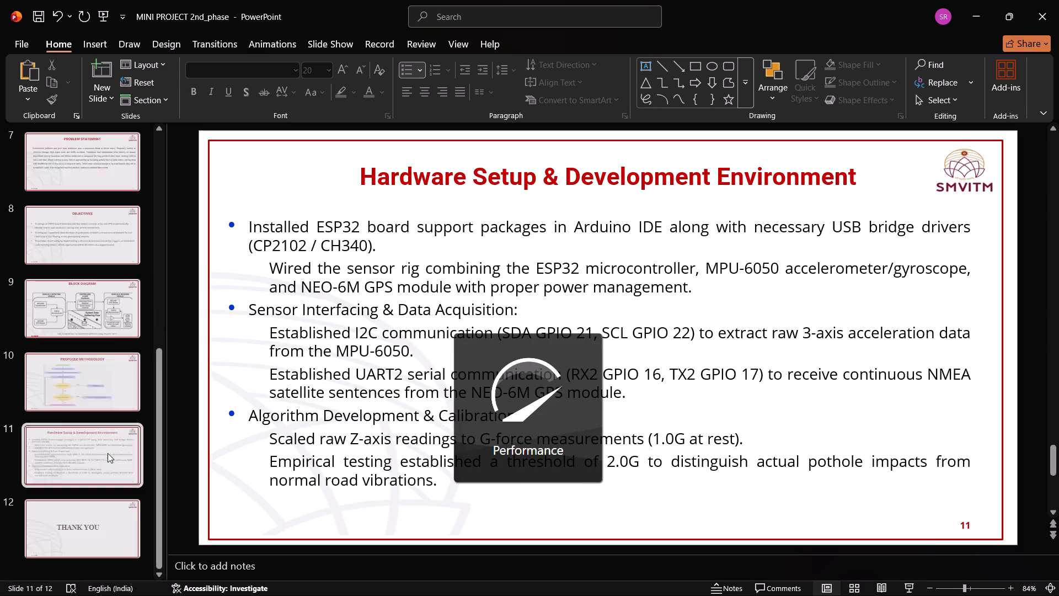
key(Up)
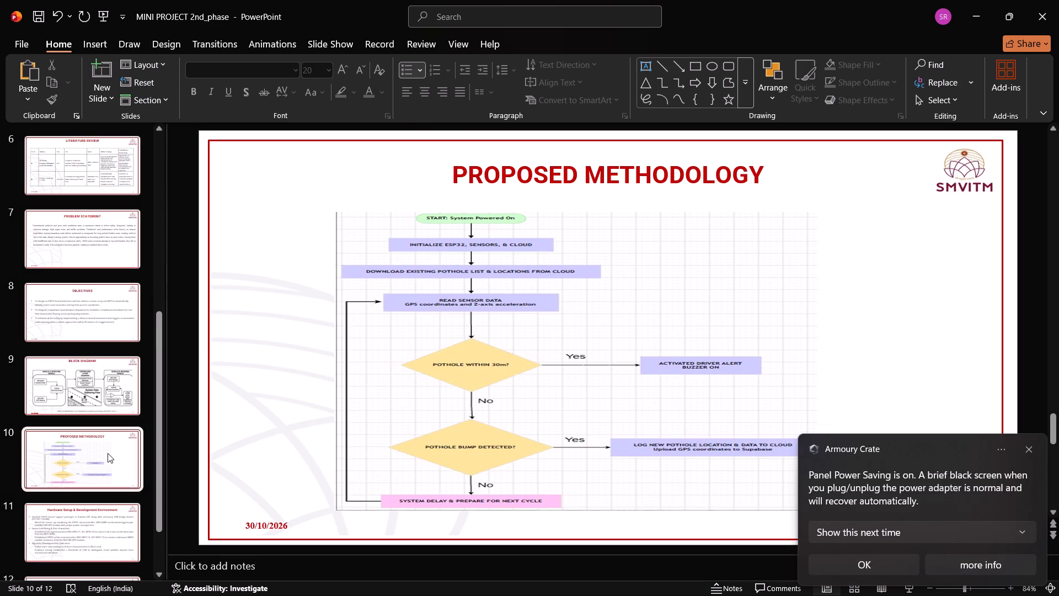
key(Down)
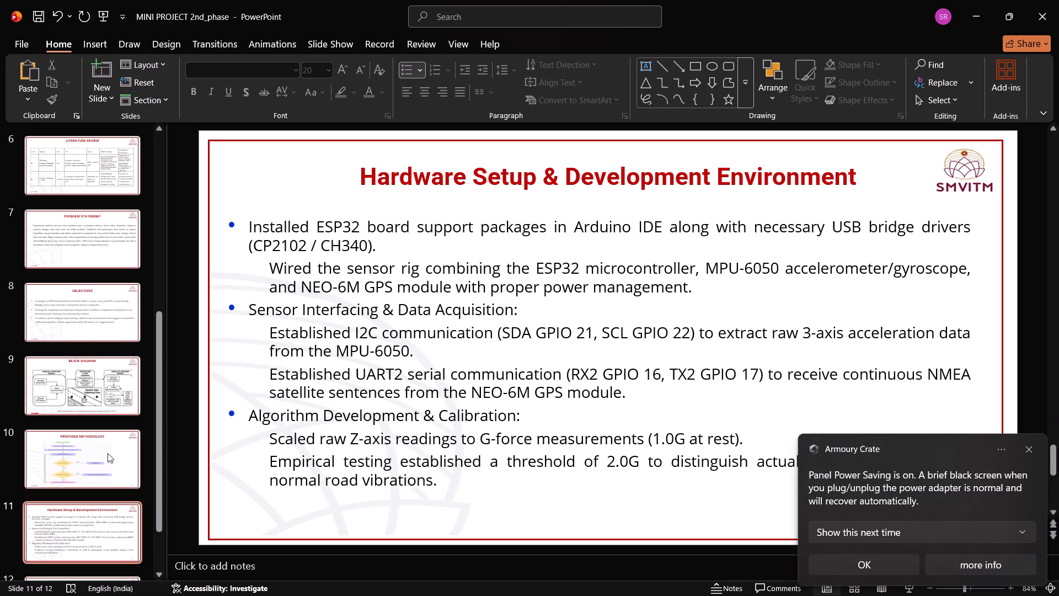
key(Up)
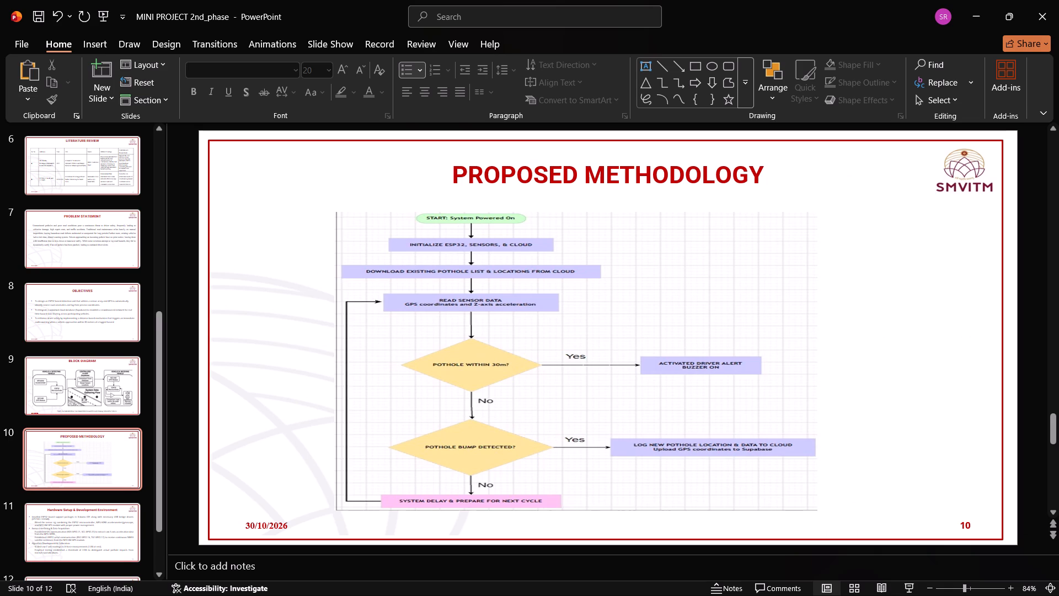
Move the flowchart picture on the PROPOSED METHODOLOGY slide slightly upward, keeping it just below the title.
click(531, 529)
click(533, 294)
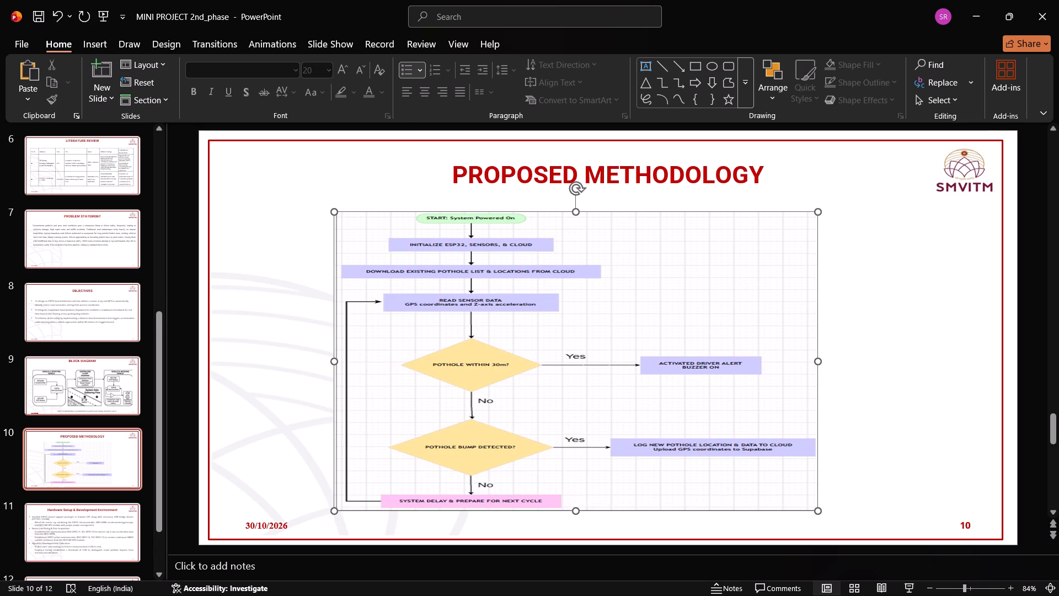
drag(558, 279, 559, 246)
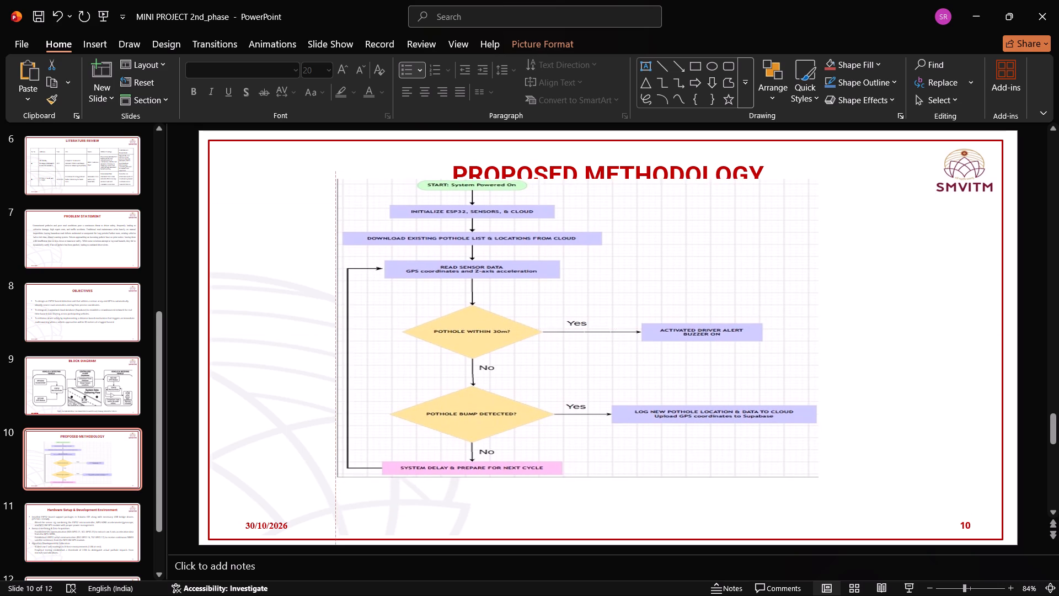
drag(559, 246, 559, 258)
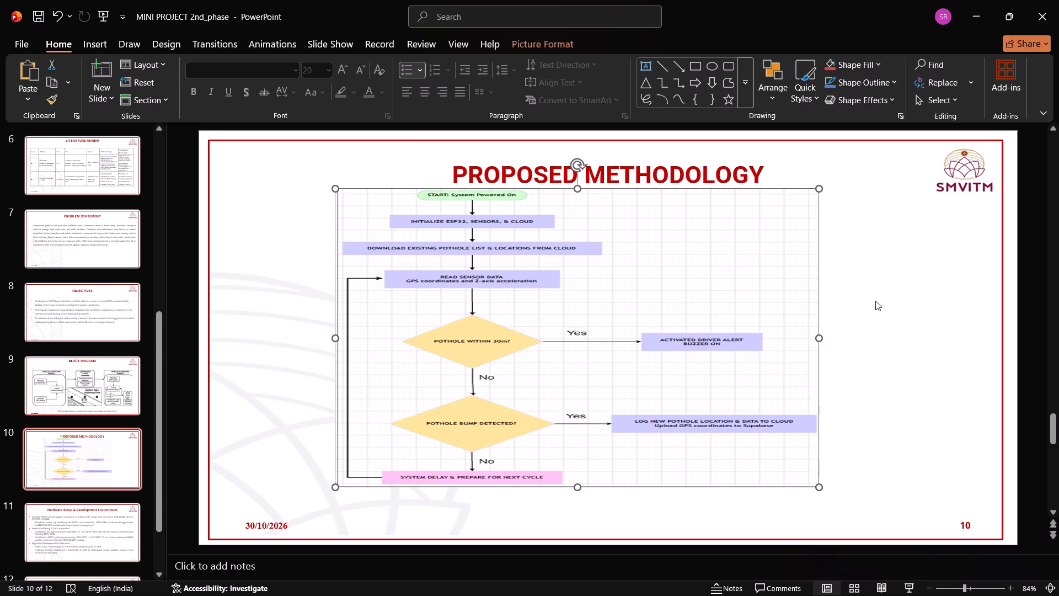
drag(653, 274, 655, 288)
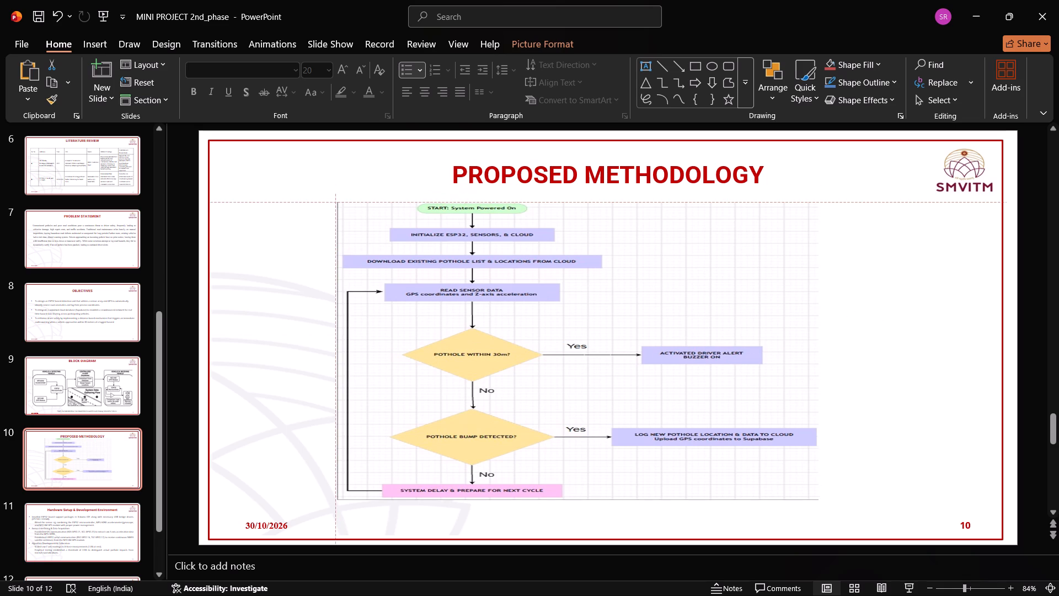
drag(655, 288, 655, 289)
click(841, 290)
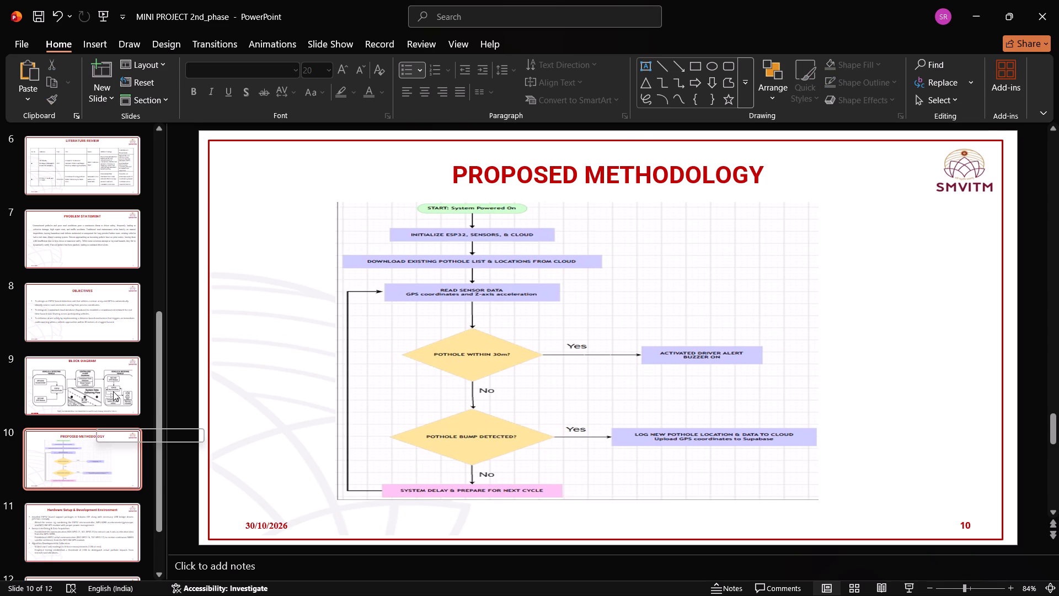
Review the presentation from the title slide through to THANK YOU, rechecking the hardware setup, PROPOSED METHODOLOGY and BLOCK DIAGRAM slides.
key(Up)
key(Up)
key(Up)
key(Up)
key(Up)
key(Up)
key(Up)
key(Up)
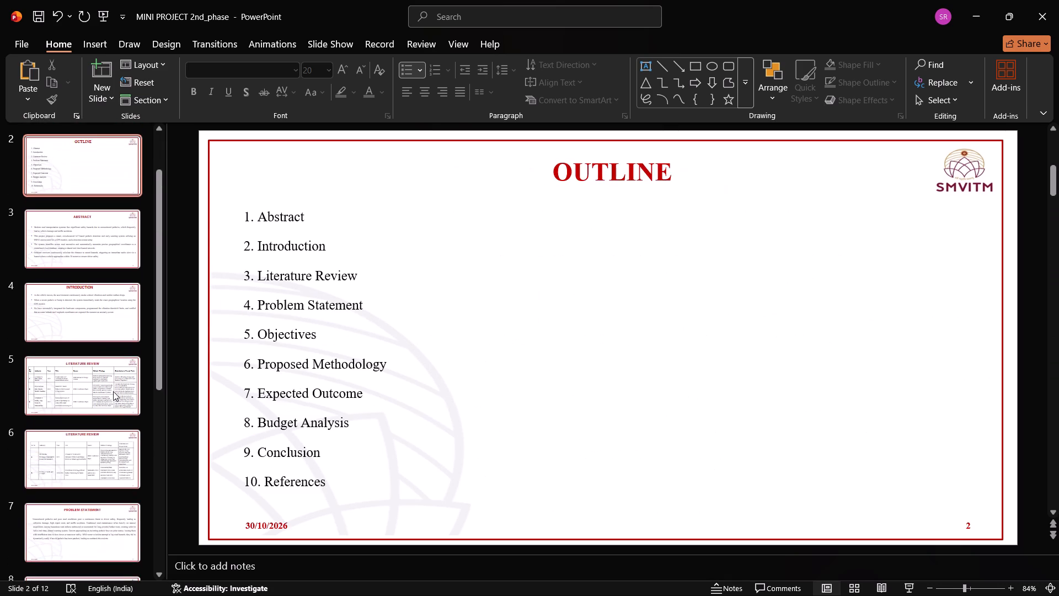
key(Up)
key(Up)
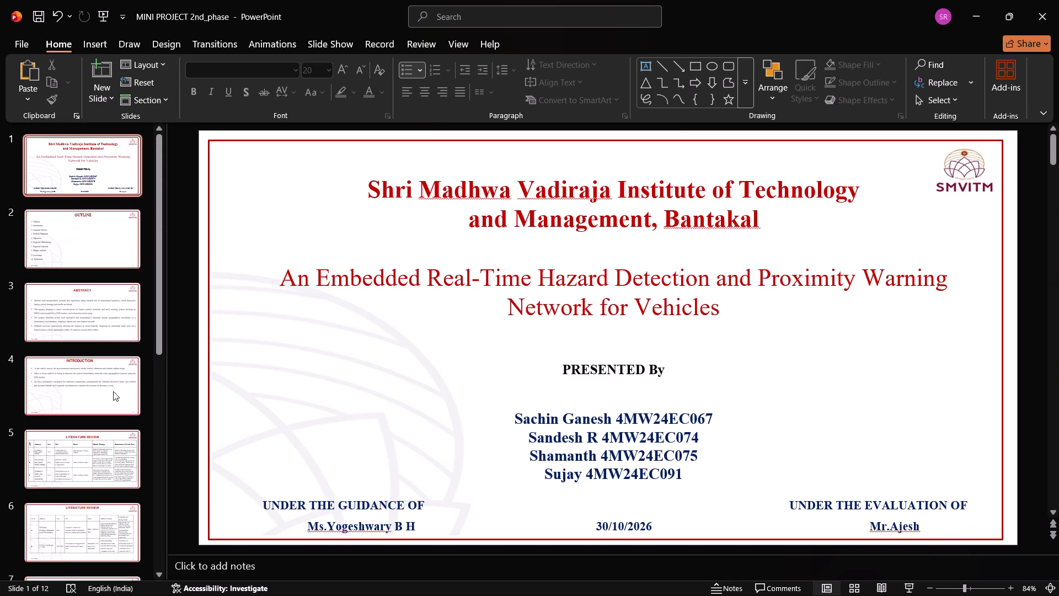
key(Down)
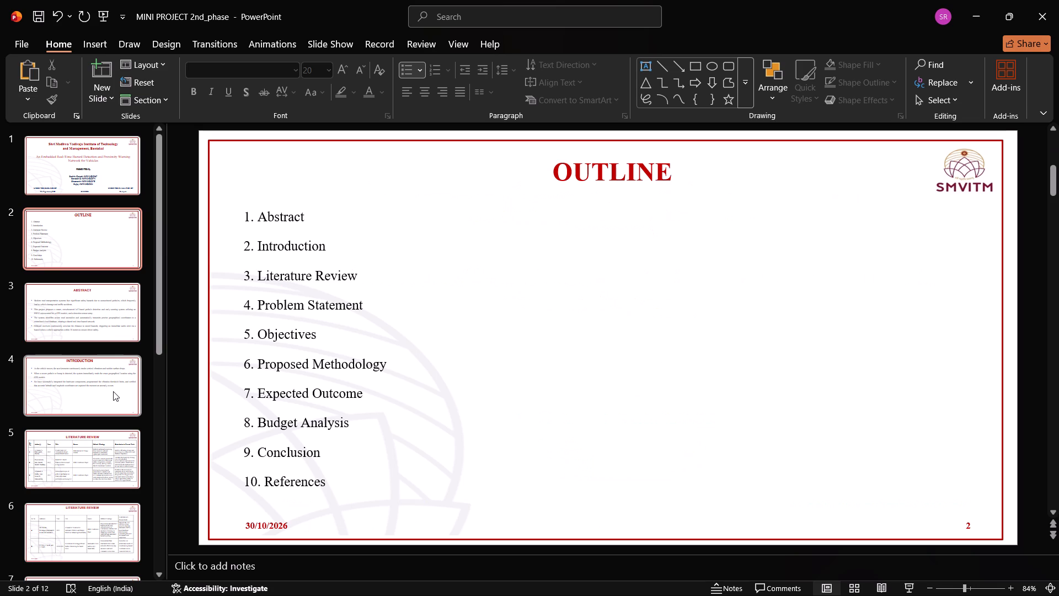
key(Down)
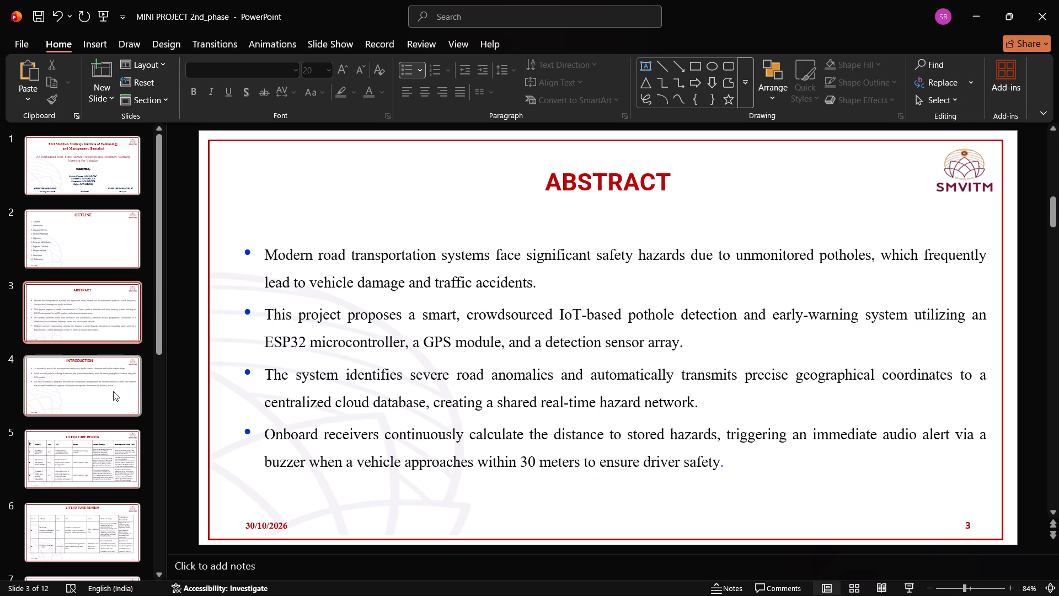
key(Down)
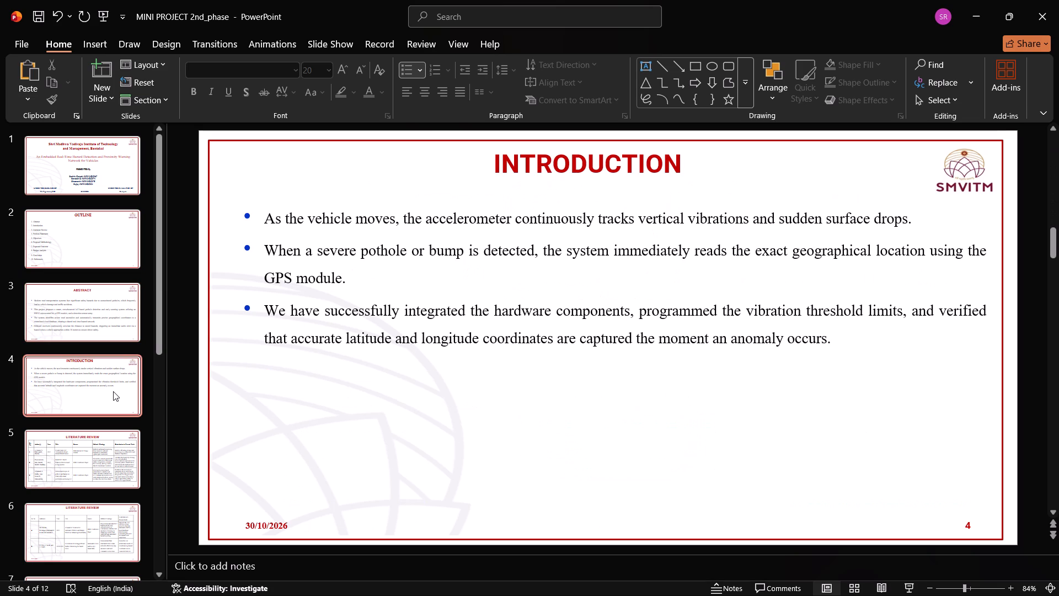
key(Down)
key(Down)
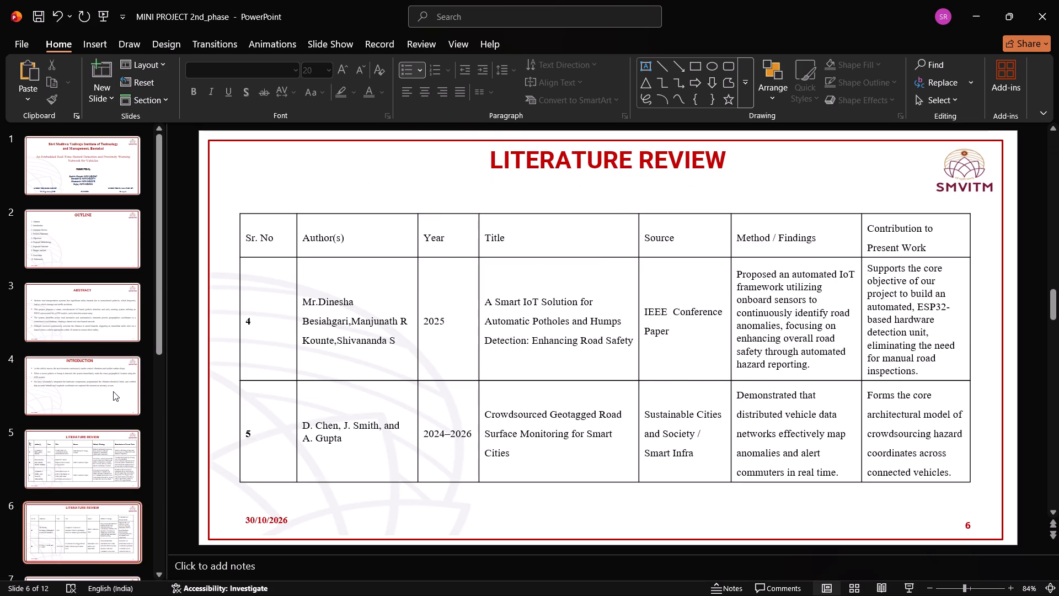
key(Down)
key(Down)
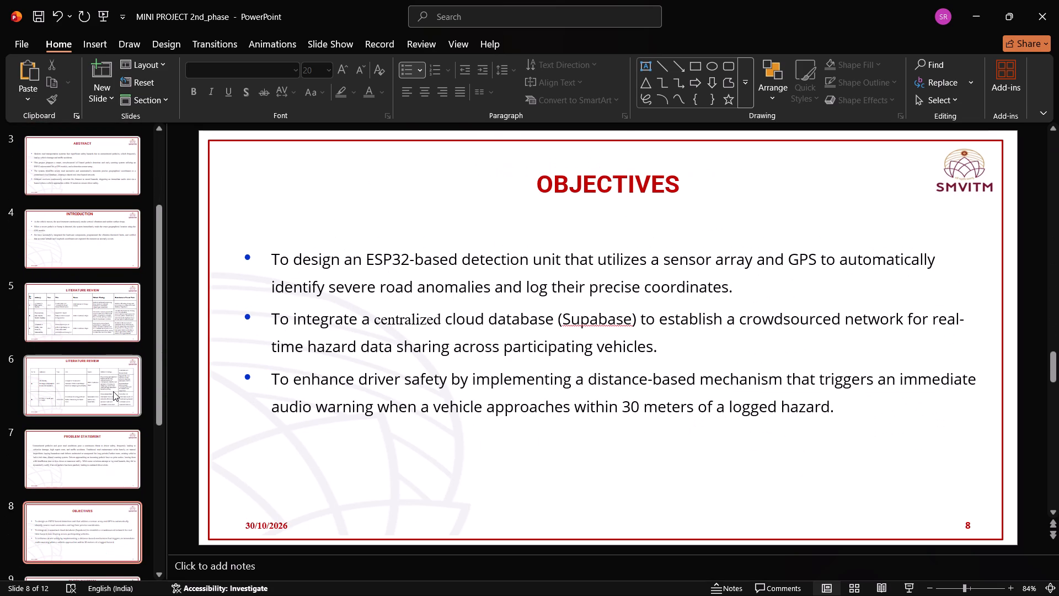
key(Down)
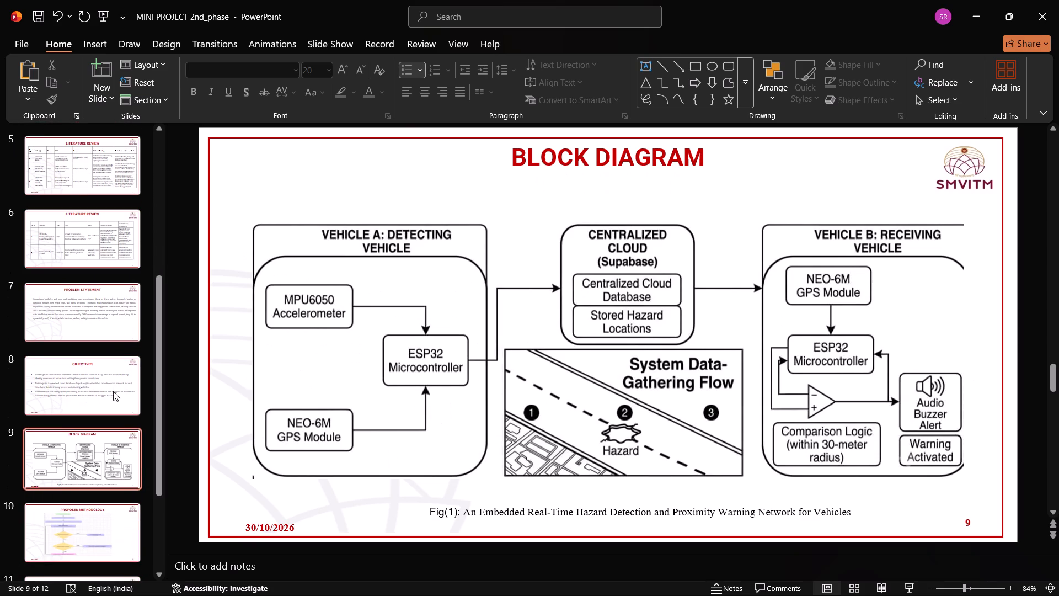
key(Down)
key(Down)
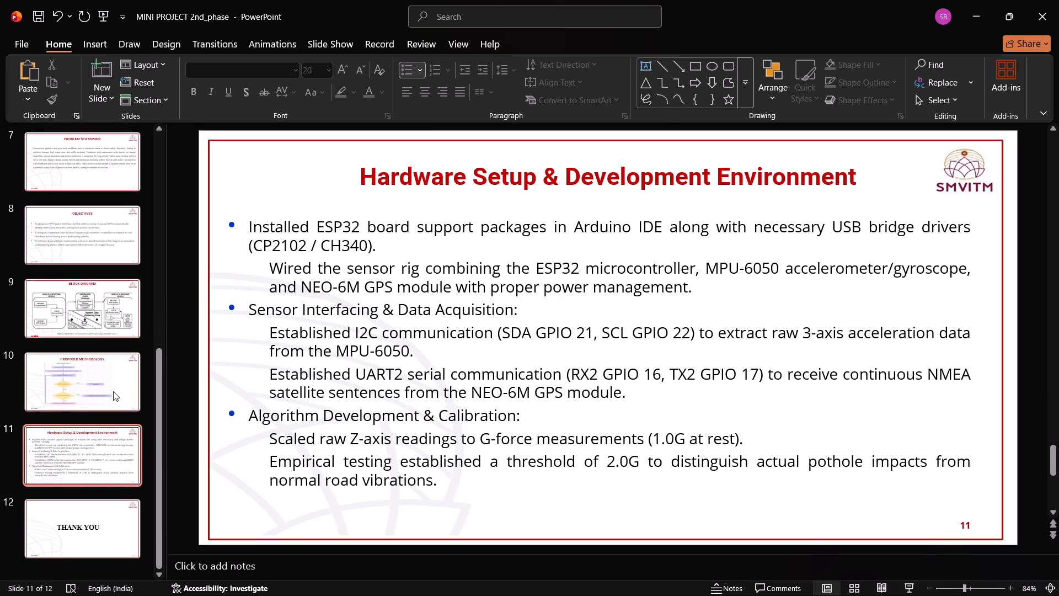
key(Down)
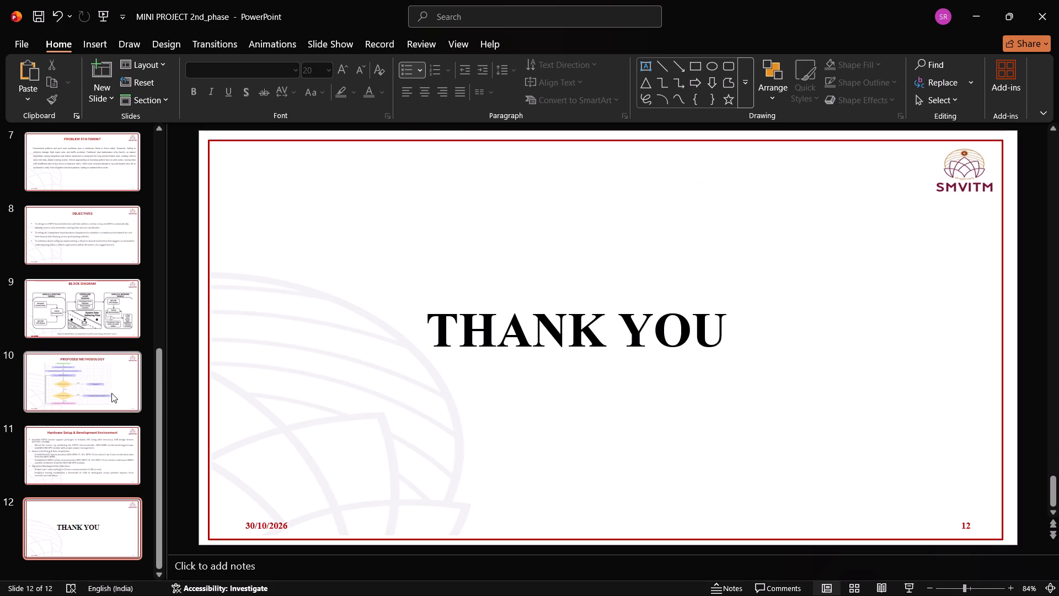
click(83, 454)
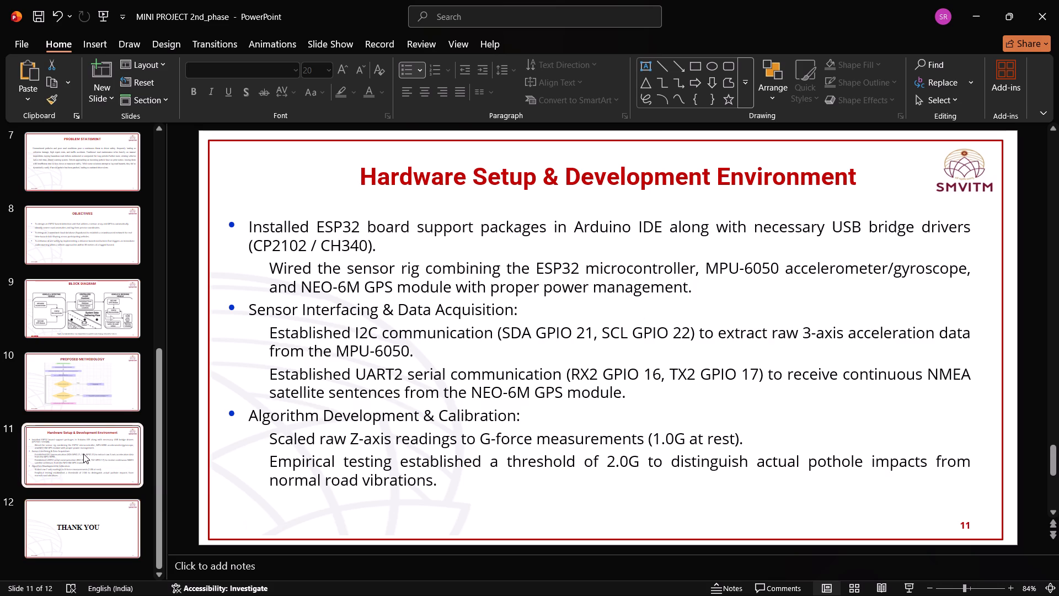
click(89, 380)
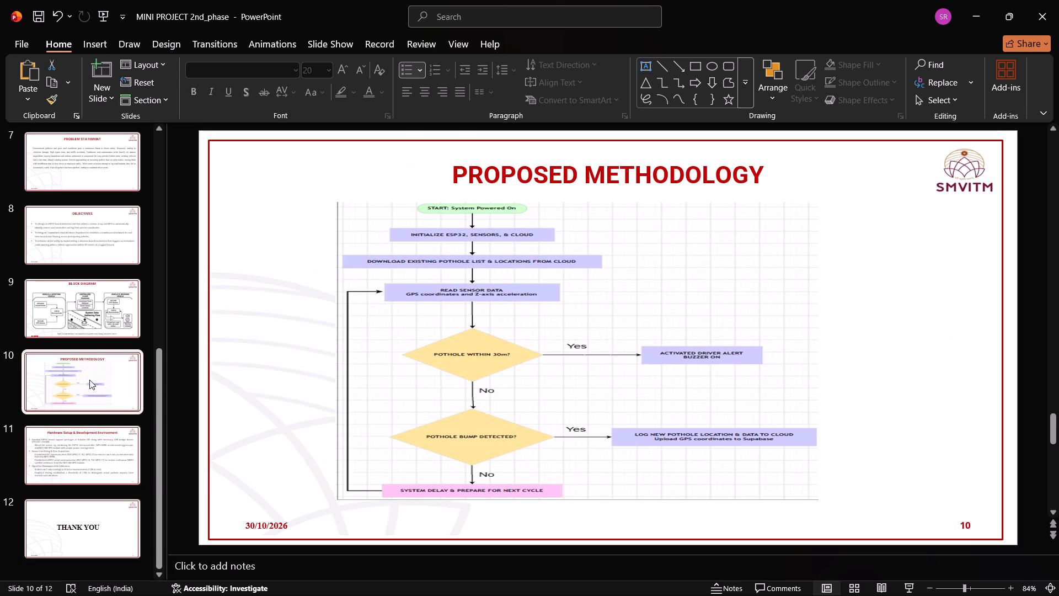
click(95, 313)
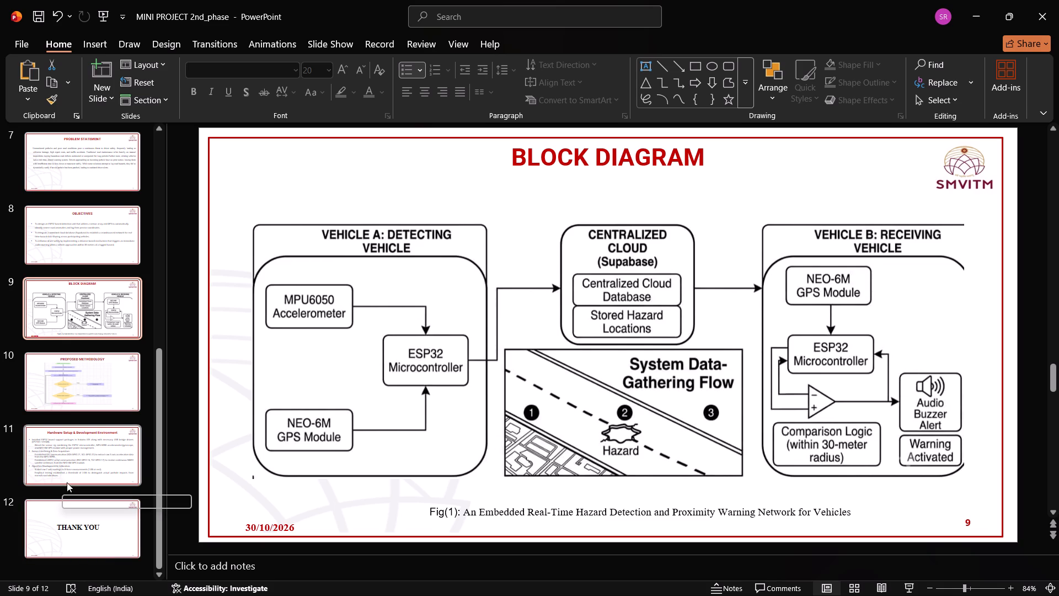
Insert a new title-and-text slide after the Hardware Setup & Development Environment slide.
click(110, 441)
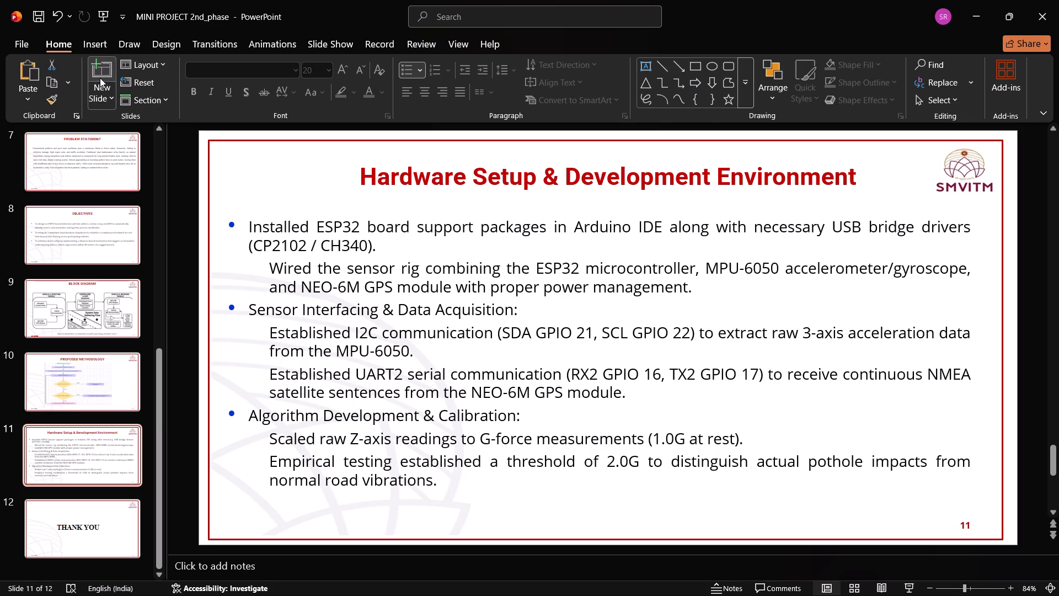
click(100, 67)
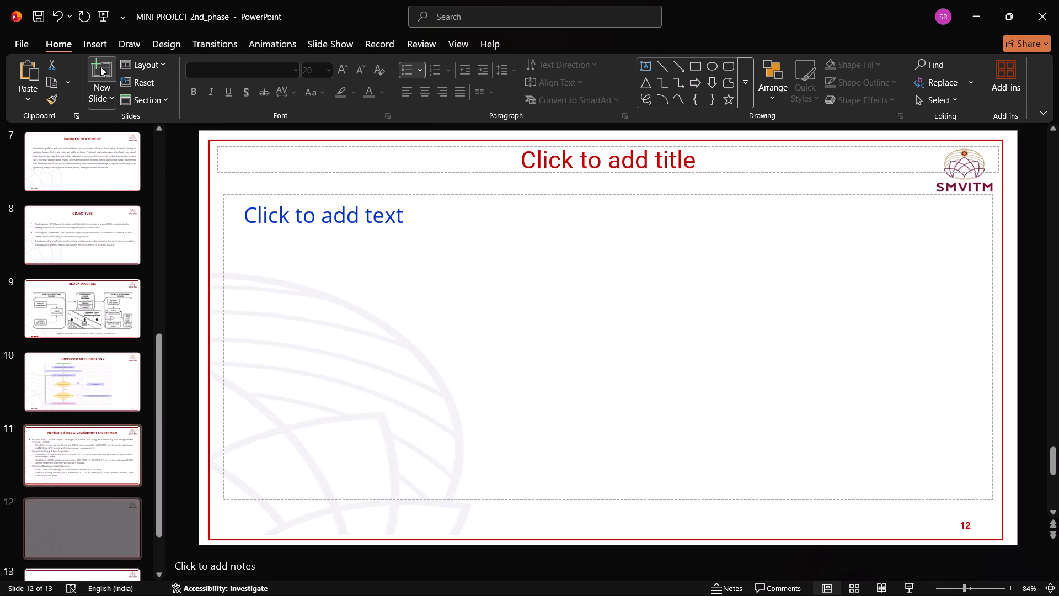
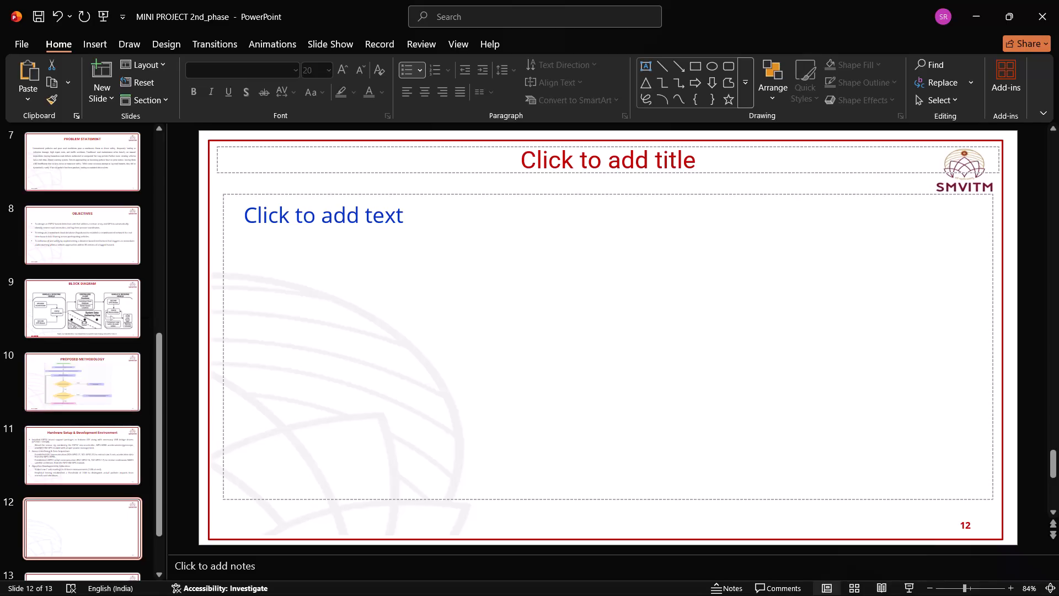
Switch from the presentation with the new blank slide to the WhatsApp chat holding the project material.
key(alt+Tab)
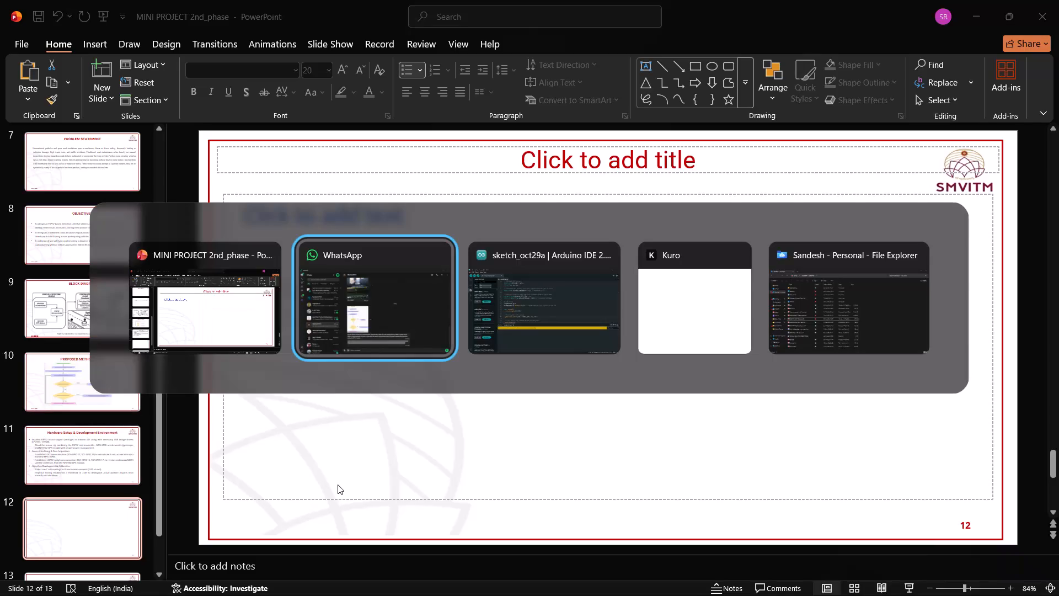
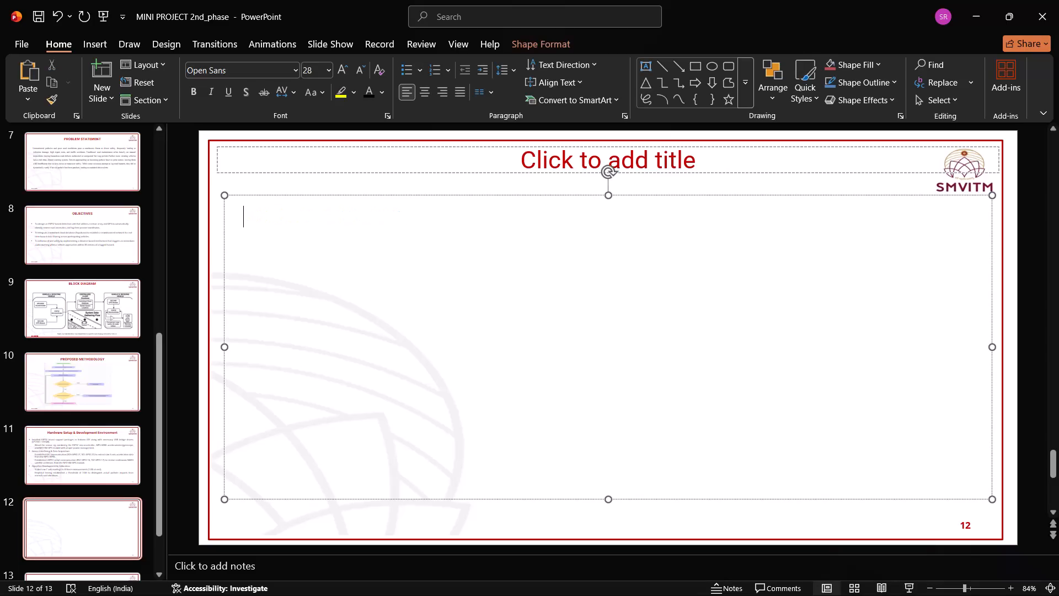
Paste the copied breadboard circuit photo onto the new slide and shrink it to about 15.8 cm high by 8.9 cm wide.
key(ctrl+v)
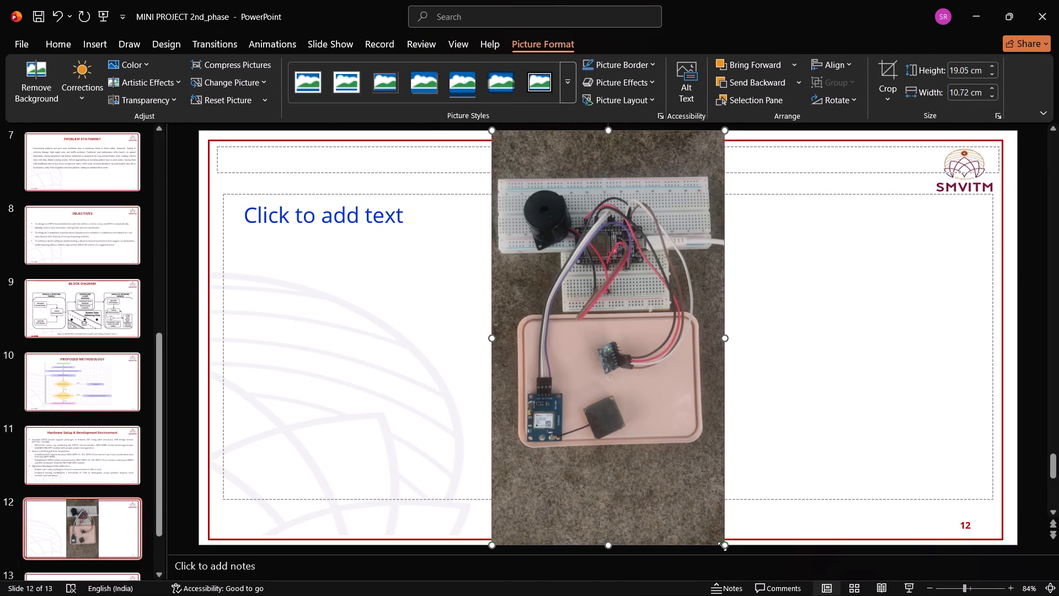
drag(725, 548, 646, 465)
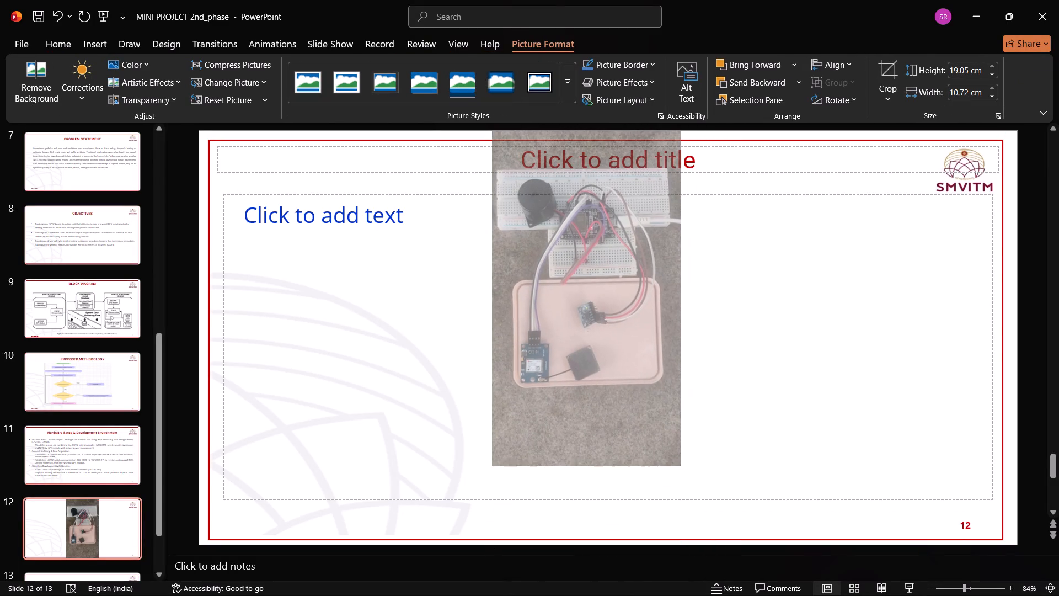
drag(646, 465, 665, 515)
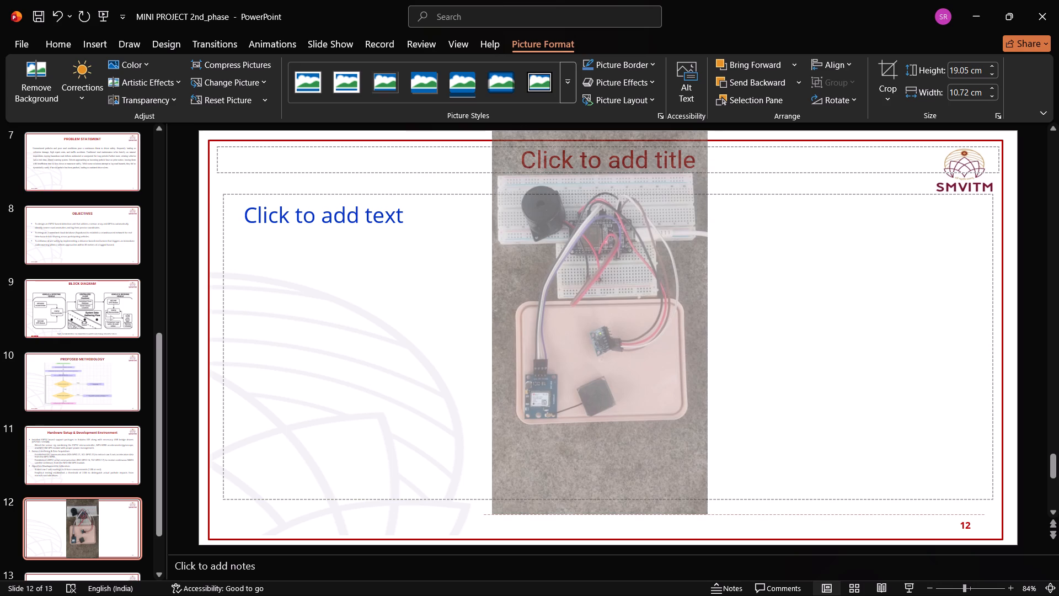
drag(665, 515, 655, 496)
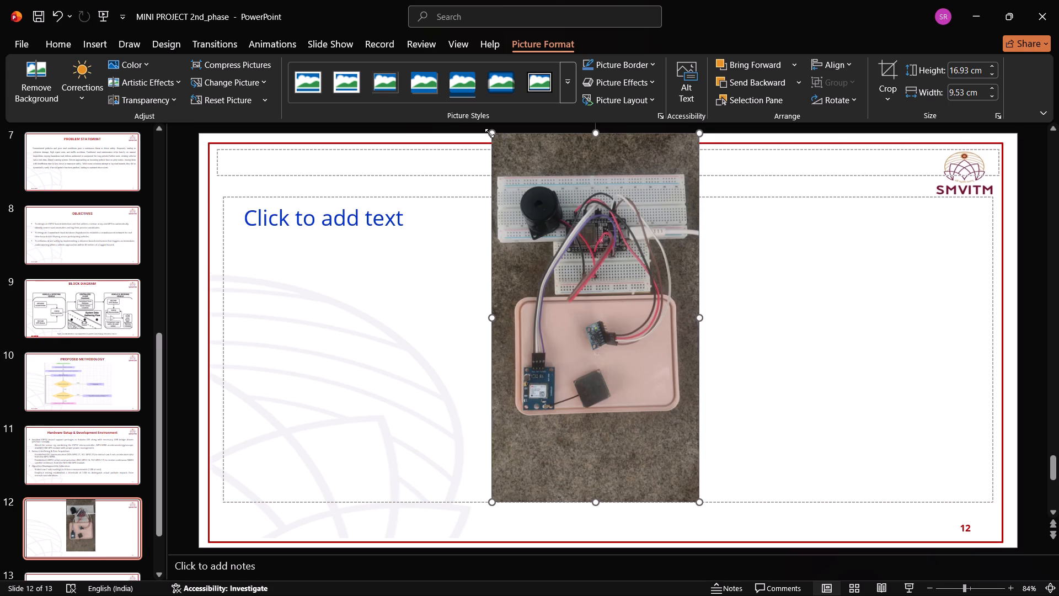
drag(489, 133, 506, 209)
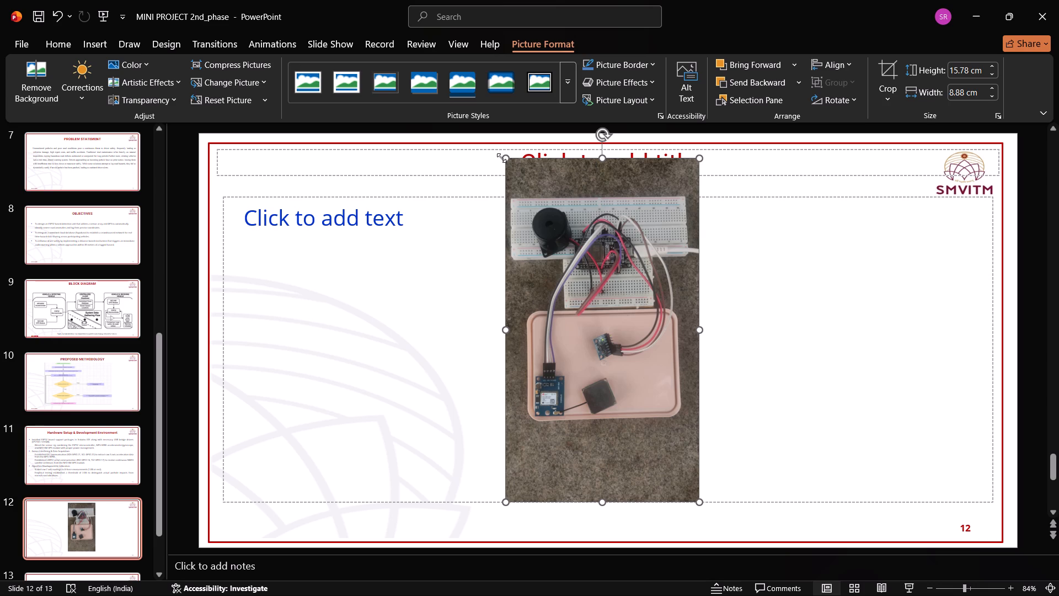
Shrink the hardware prototype photo on slide 12 slightly to about 15.36 cm high by 8.64 cm wide, keeping its proportions.
drag(501, 158, 509, 171)
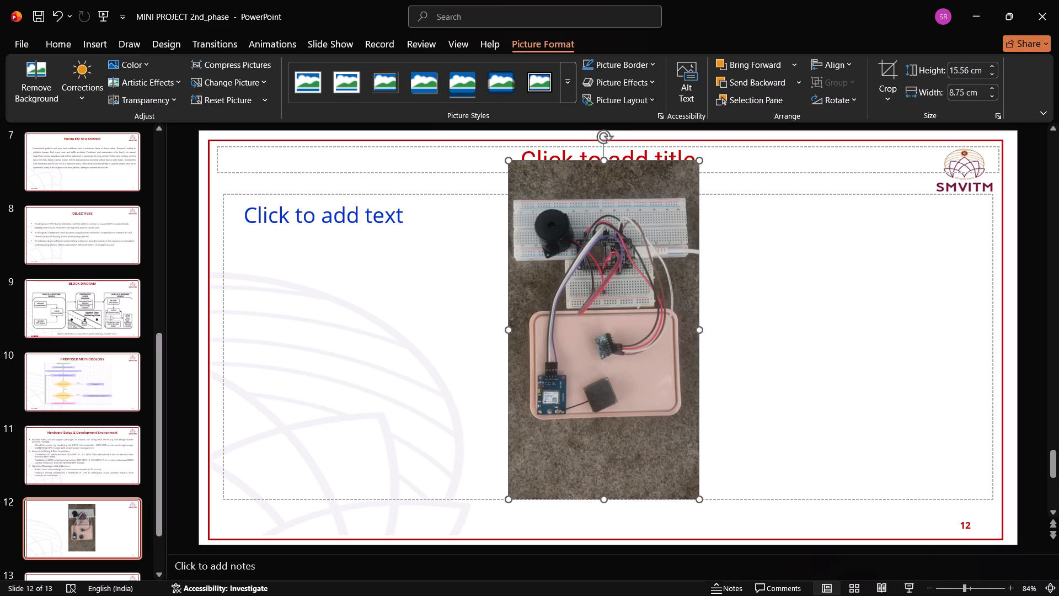
click(507, 161)
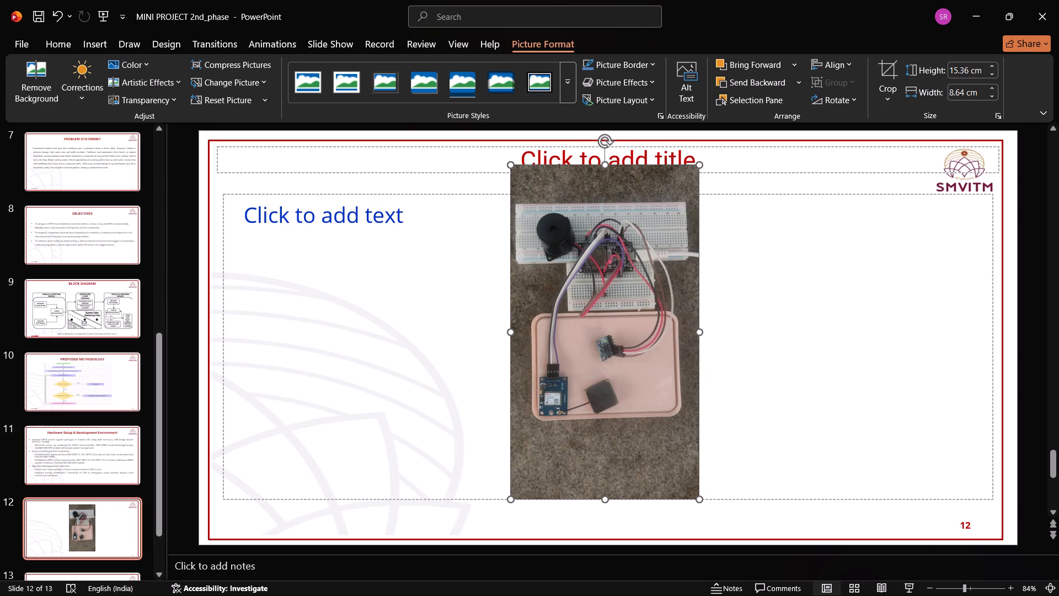
Cut the hardware prototype photo from slide 12, leaving the title and text placeholders in place.
right_click(659, 259)
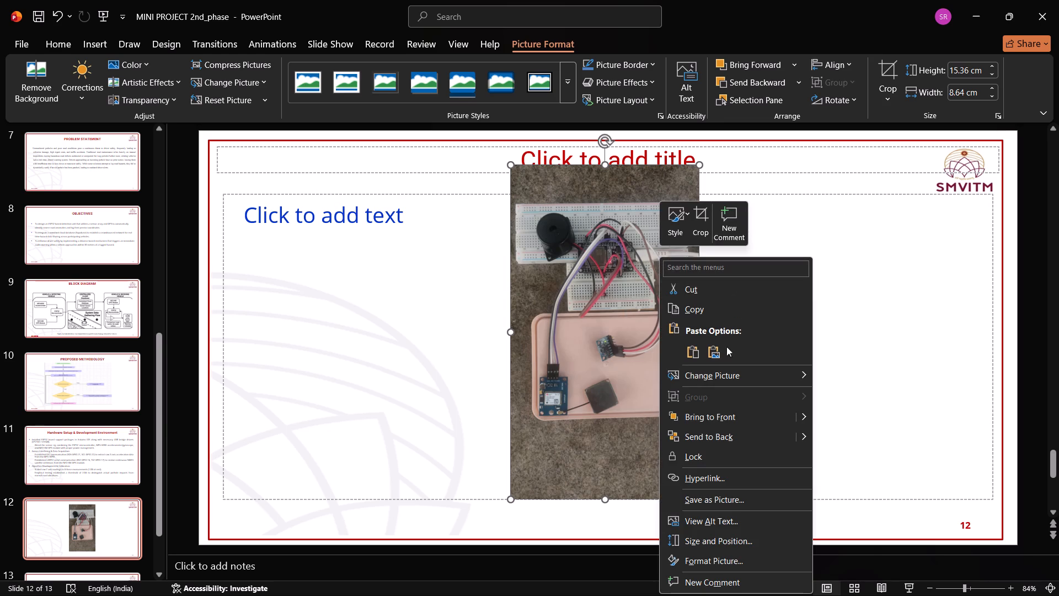
click(742, 284)
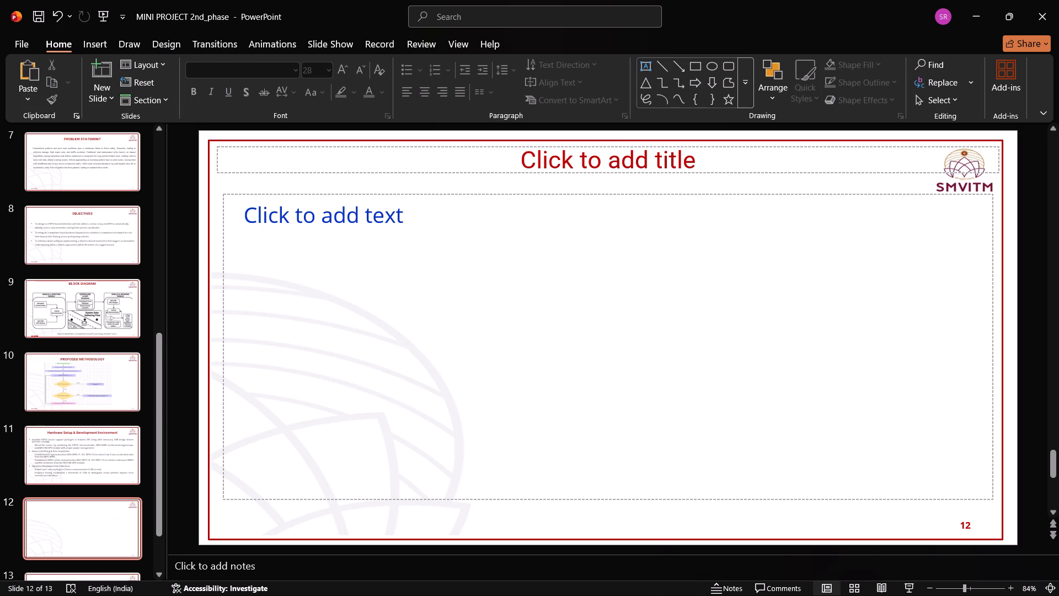
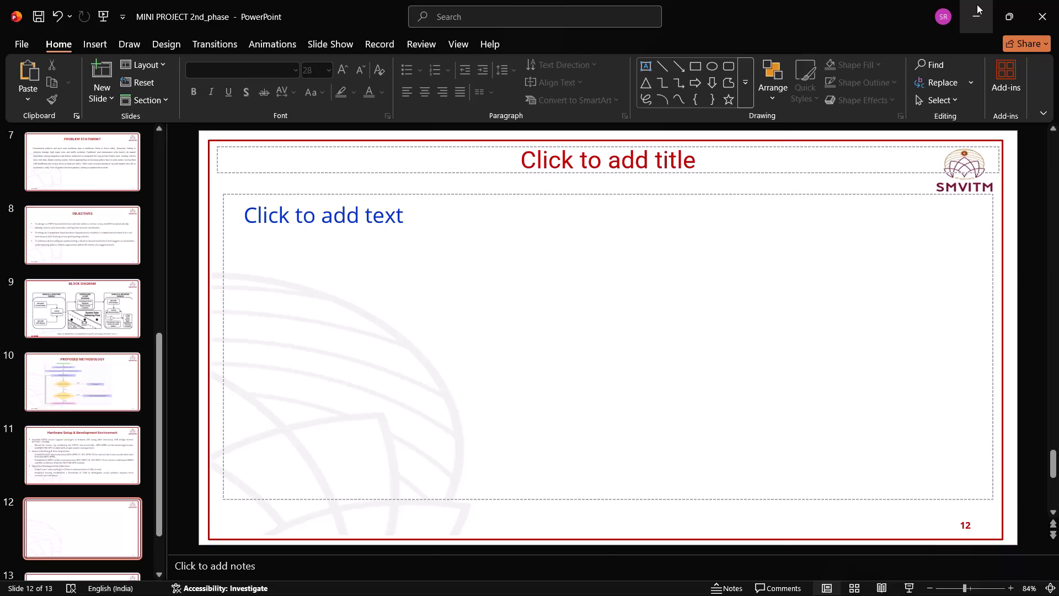
Paste the hardware prototype photo onto slide 12 and shrink it proportionally to about 14 cm high by 12.05 cm wide.
key(ctrl+v)
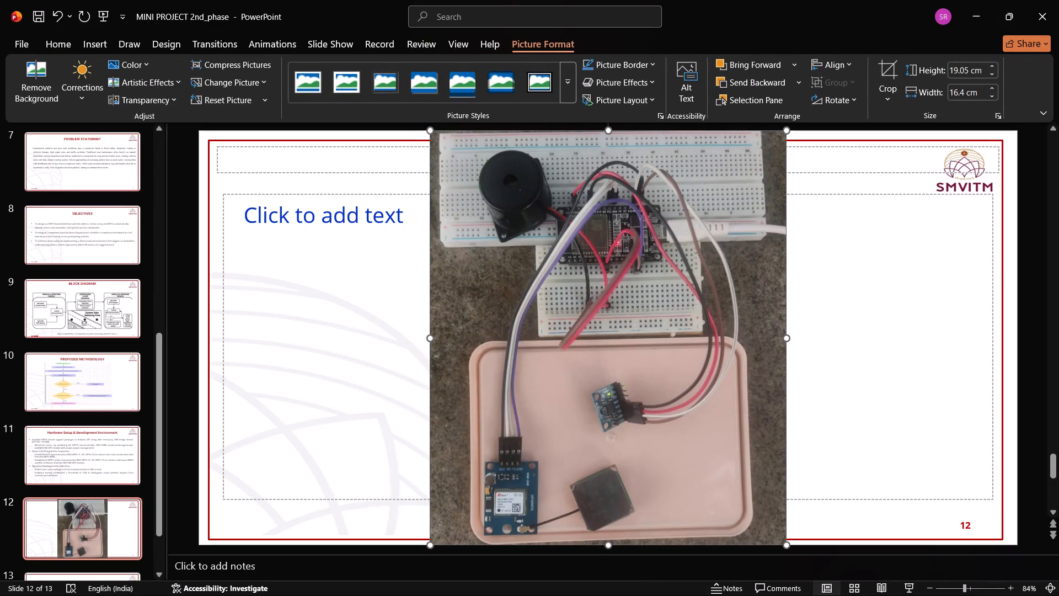
drag(784, 544, 707, 480)
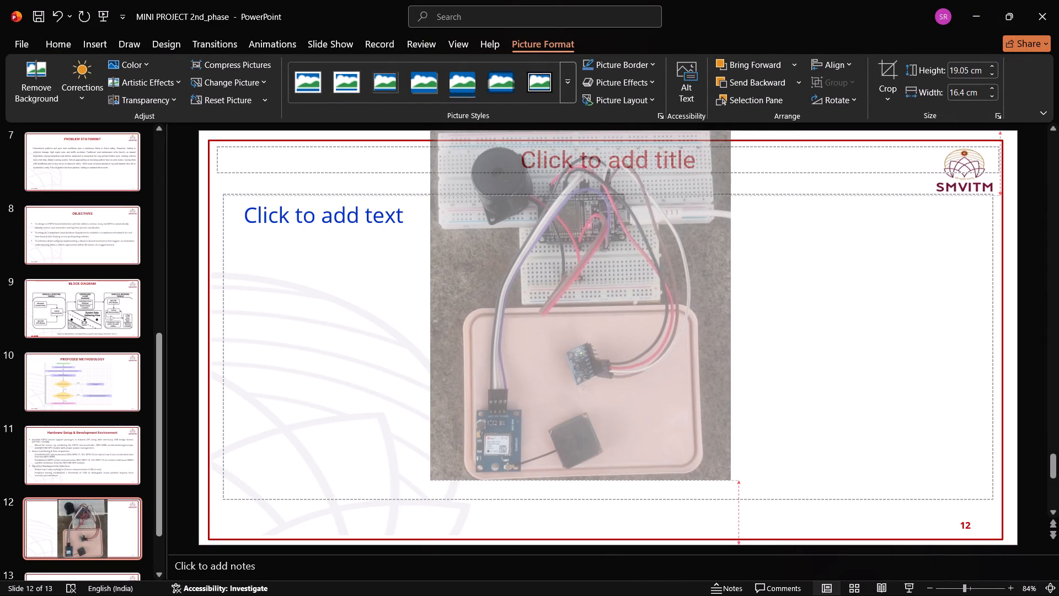
drag(707, 480, 718, 496)
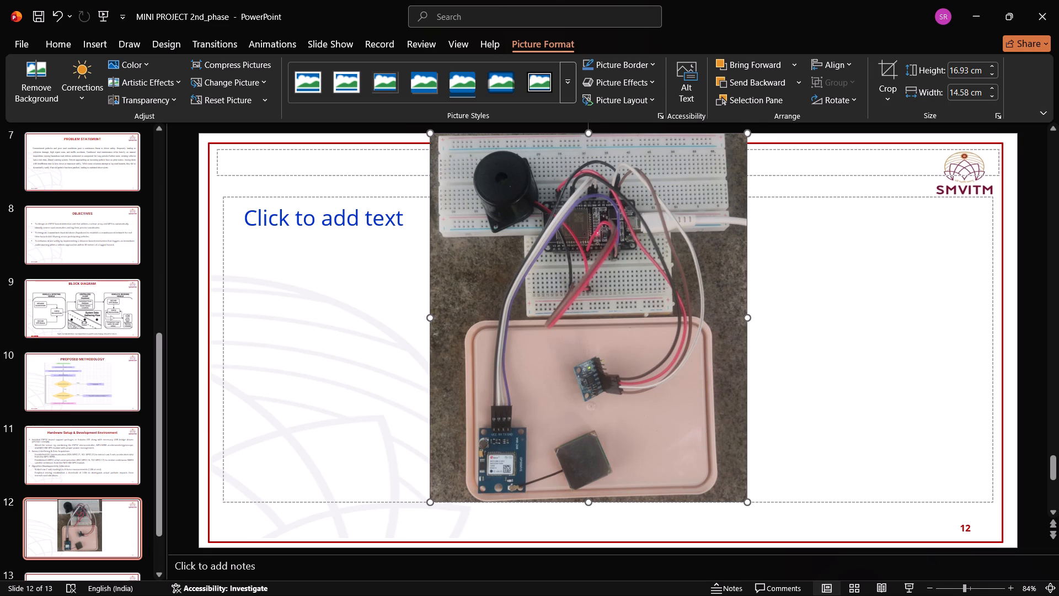
drag(746, 135, 725, 212)
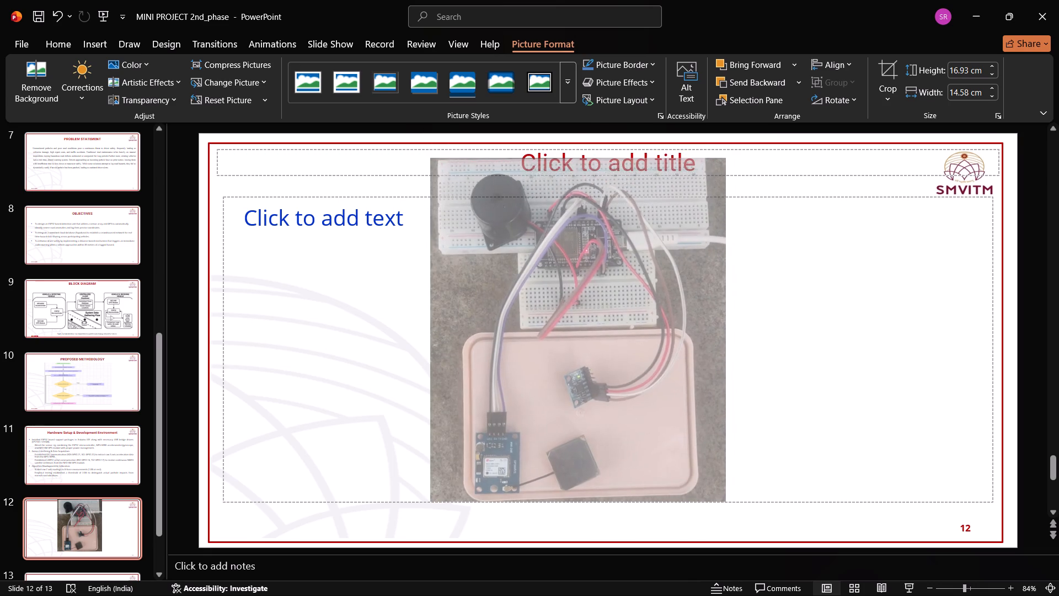
drag(725, 212, 697, 277)
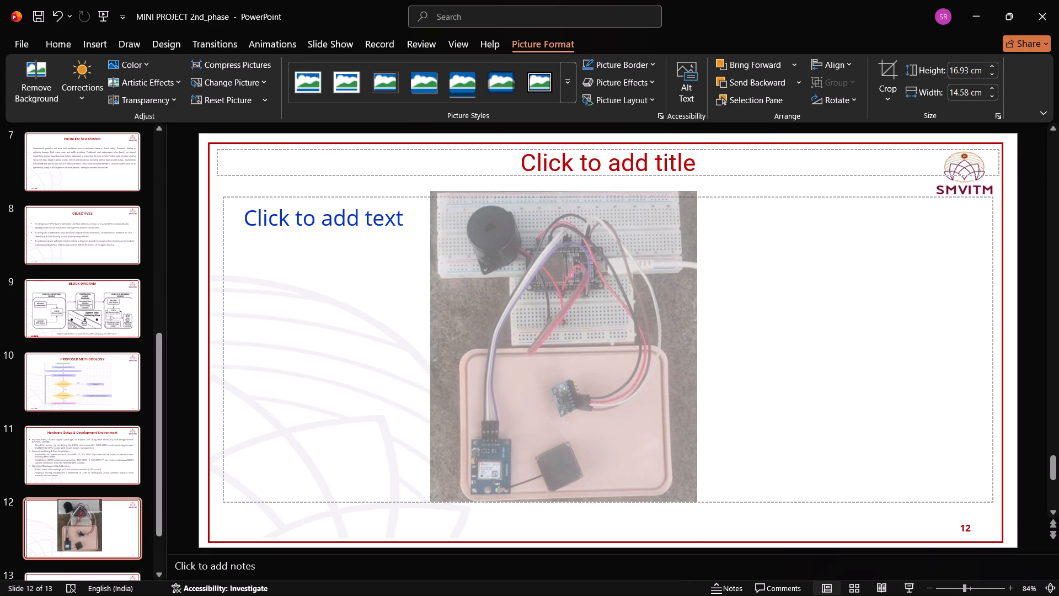
drag(697, 277, 694, 288)
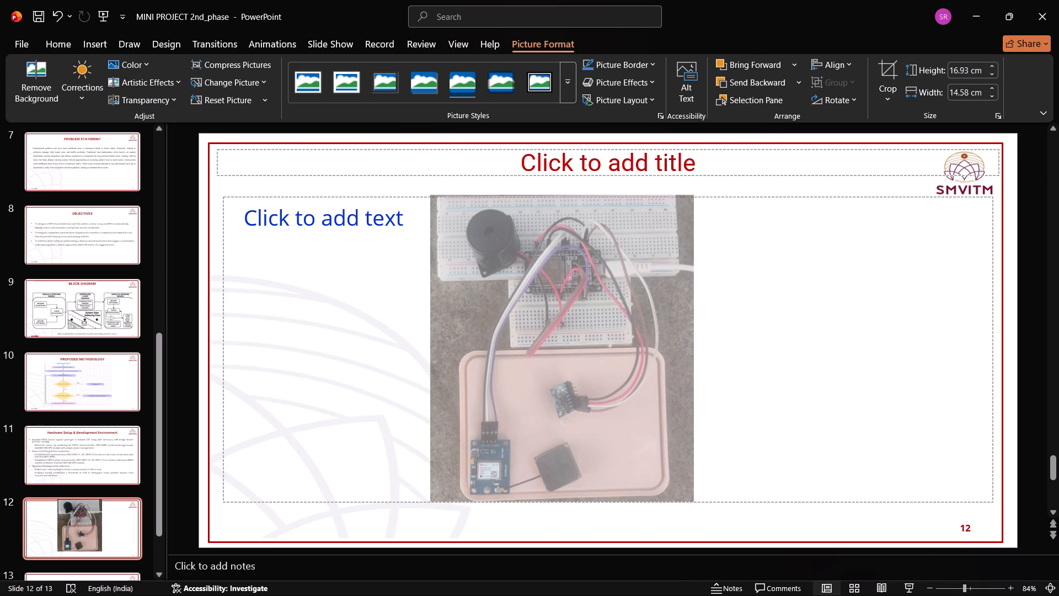
drag(694, 288, 692, 292)
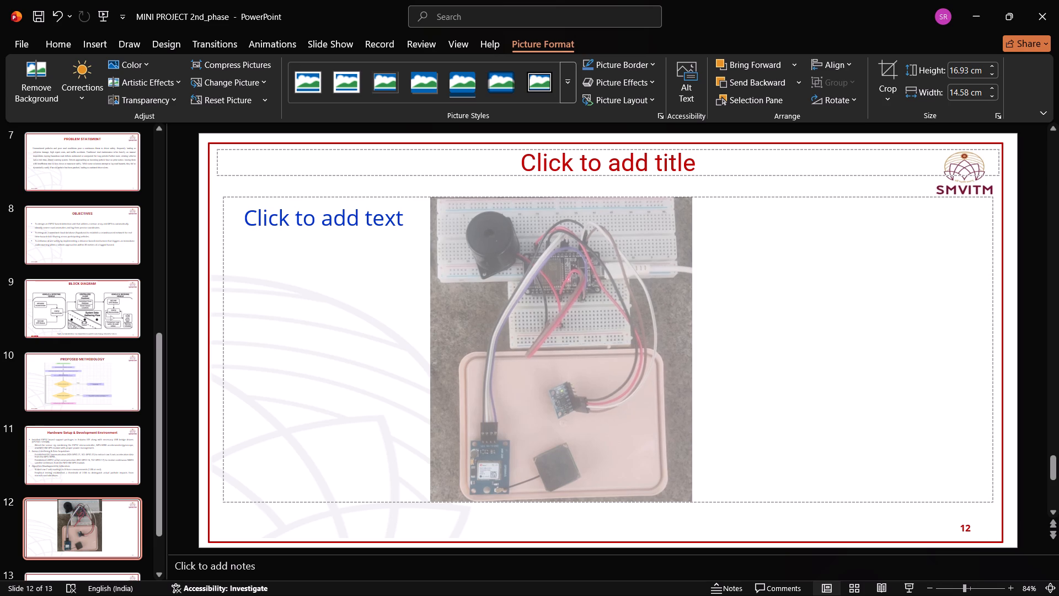
drag(692, 292, 690, 296)
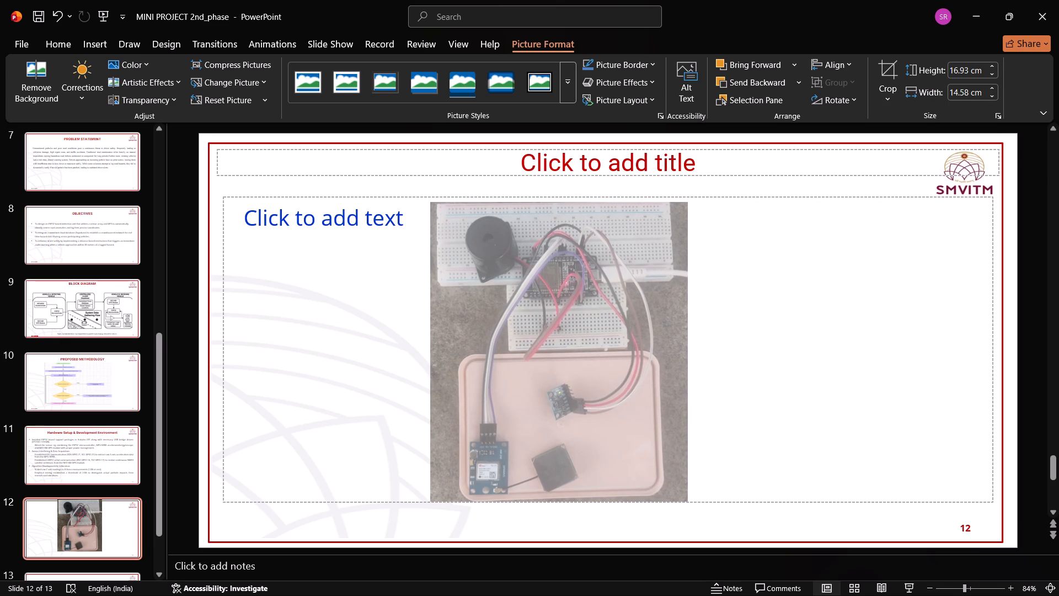
drag(690, 296, 692, 296)
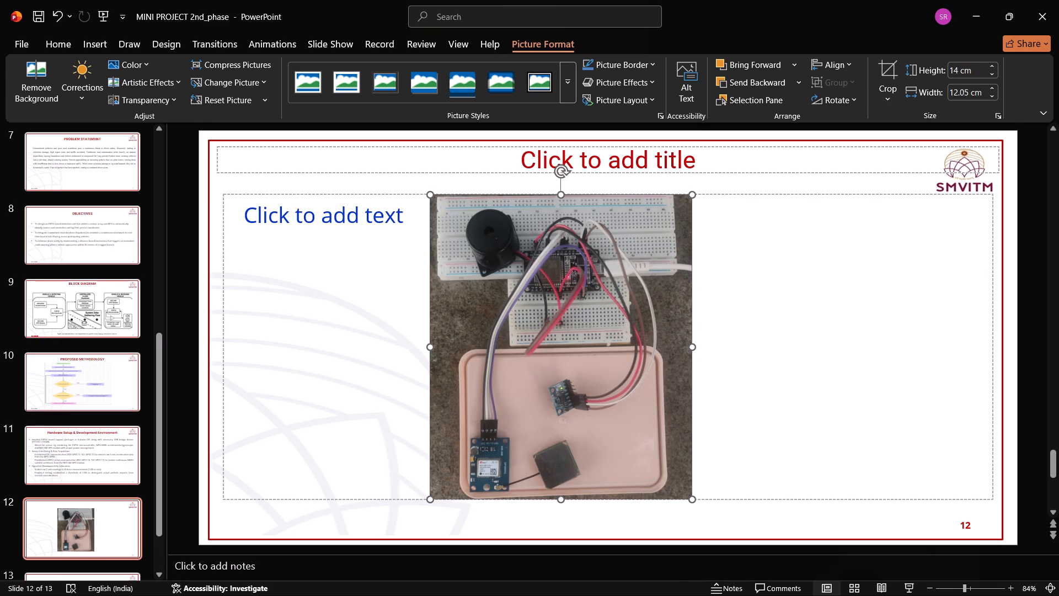
Shift the prototype photo slightly left and reduce it proportionally to about 12.05 cm high by 10.37 cm wide.
drag(692, 296, 678, 300)
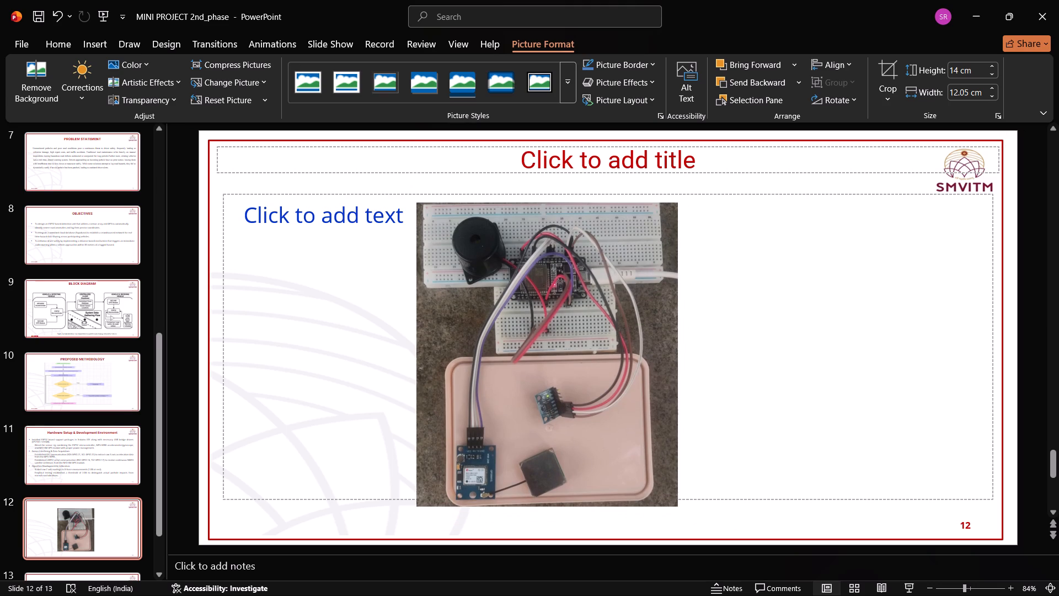
drag(678, 300, 678, 296)
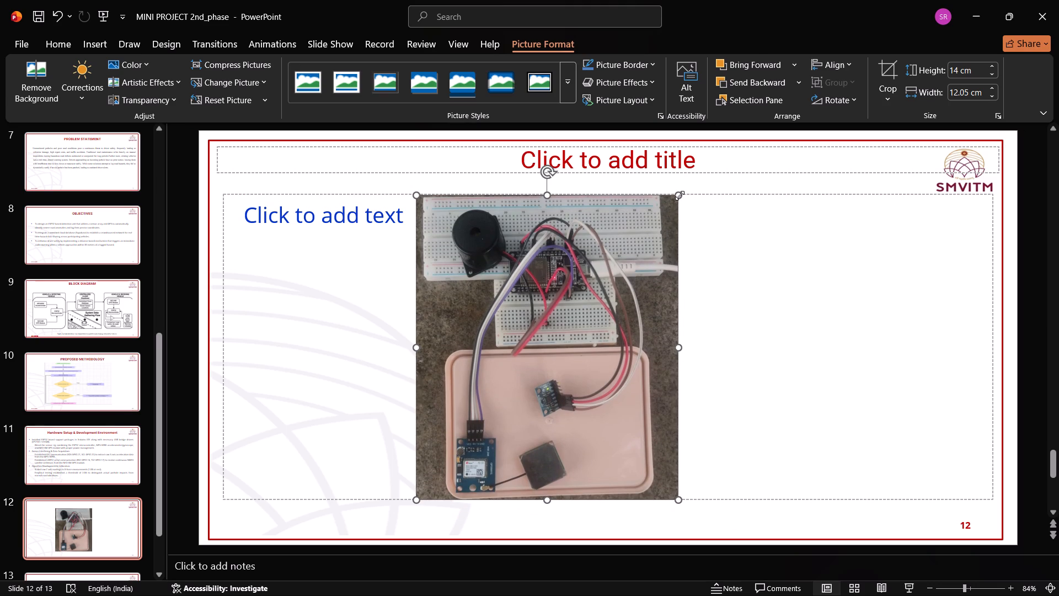
drag(680, 195, 641, 241)
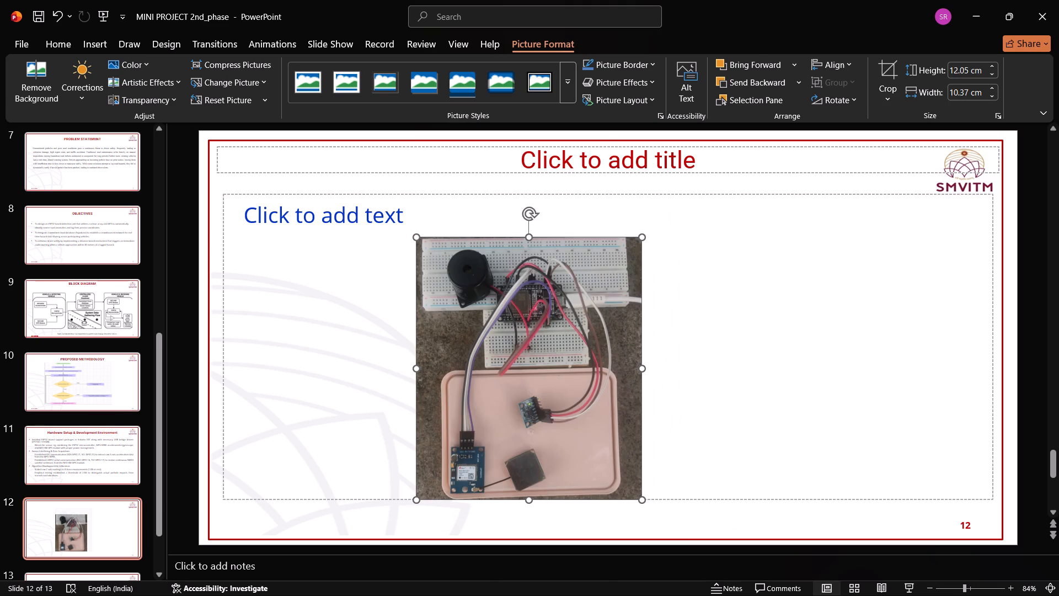
Move the prototype photo to the left half of slide 12, within the body text area.
drag(573, 365, 463, 347)
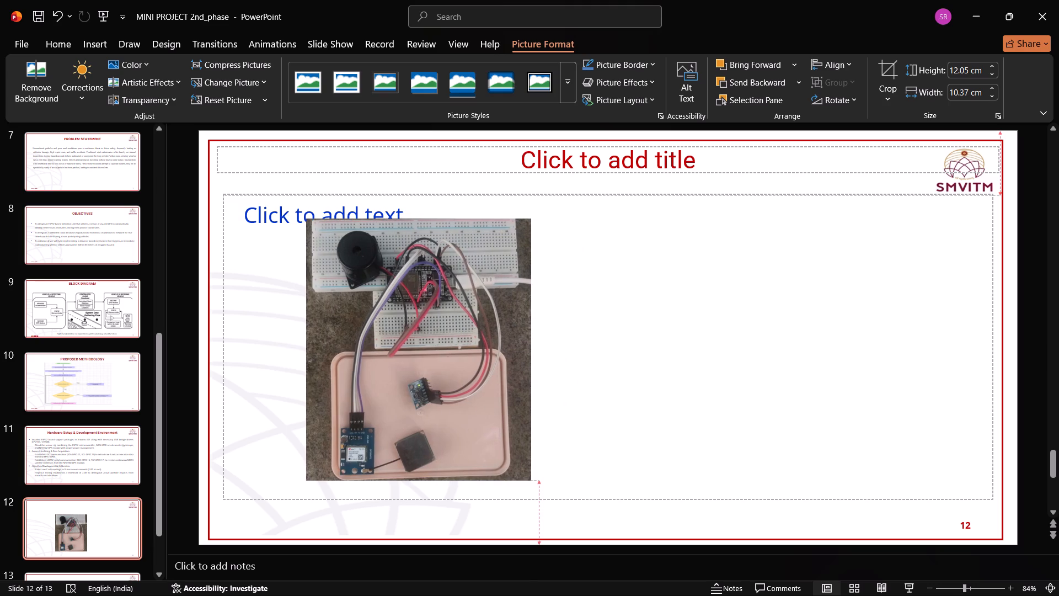
drag(463, 347, 426, 338)
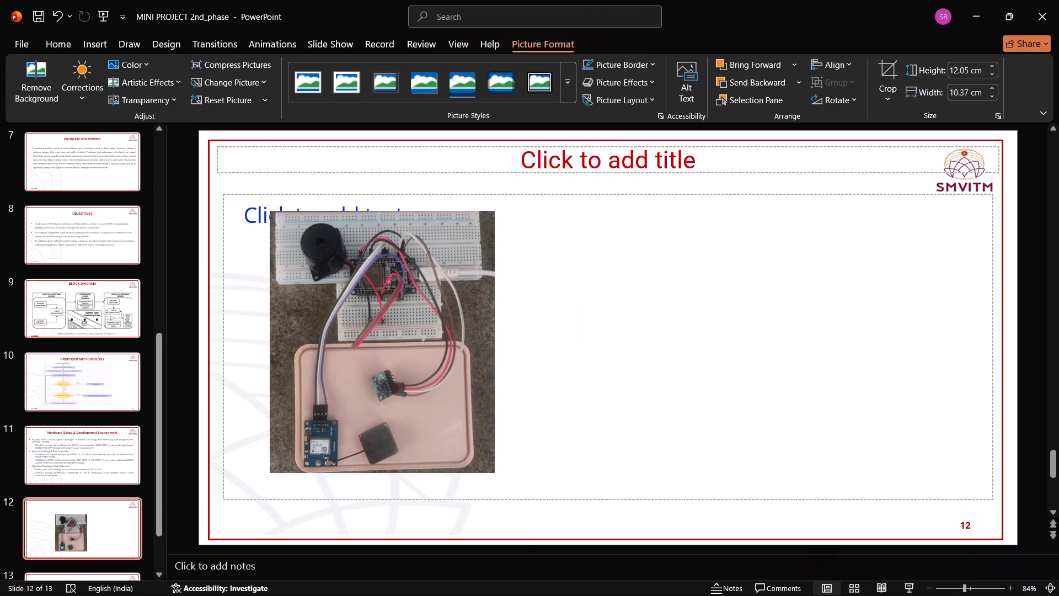
drag(426, 338, 430, 345)
double_click(430, 344)
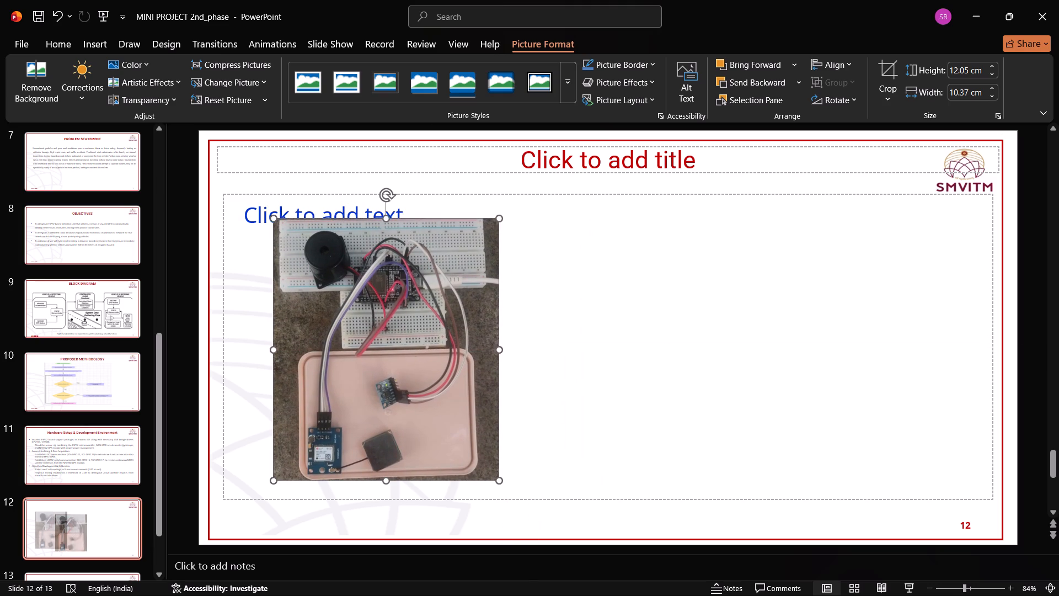
click(421, 334)
drag(421, 333, 416, 328)
double_click(416, 327)
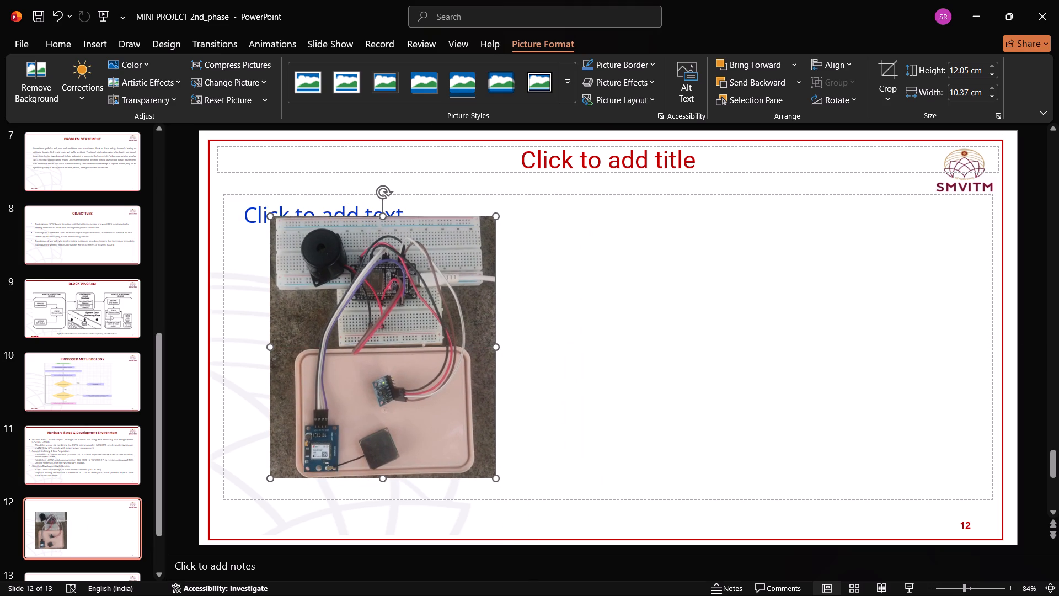
click(412, 320)
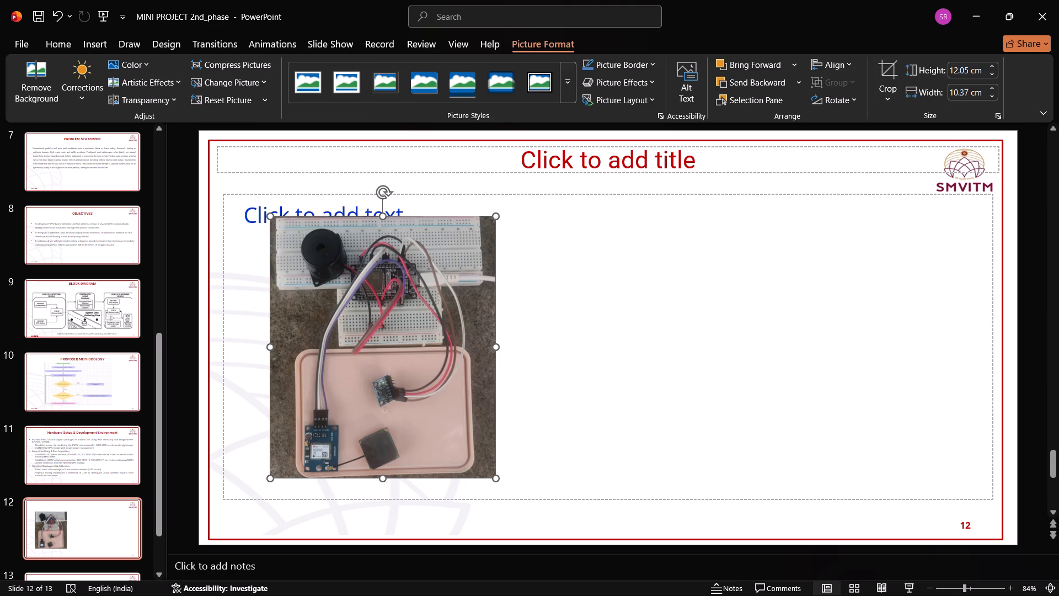
Add blank lines in slide 12's body placeholder to bring the text cursor down to the photo's lower edge.
click(590, 319)
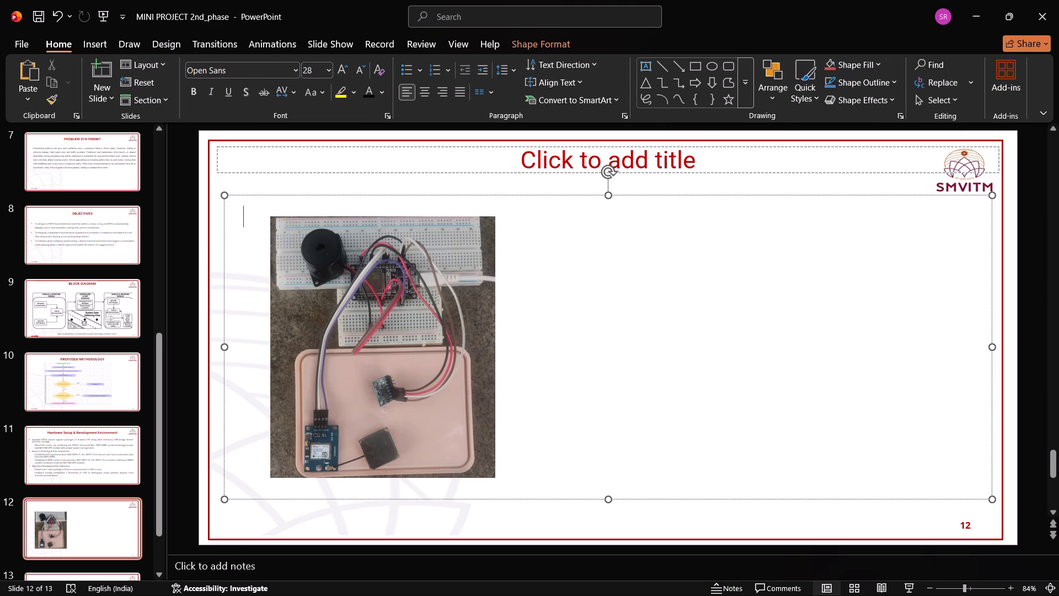
click(269, 490)
key(Return)
key(Return)
key(Return)
key(Return)
key(Return)
key(Return)
key(Return)
key(Return)
key(Return)
key(space)
key(space)
key(Return)
key(space)
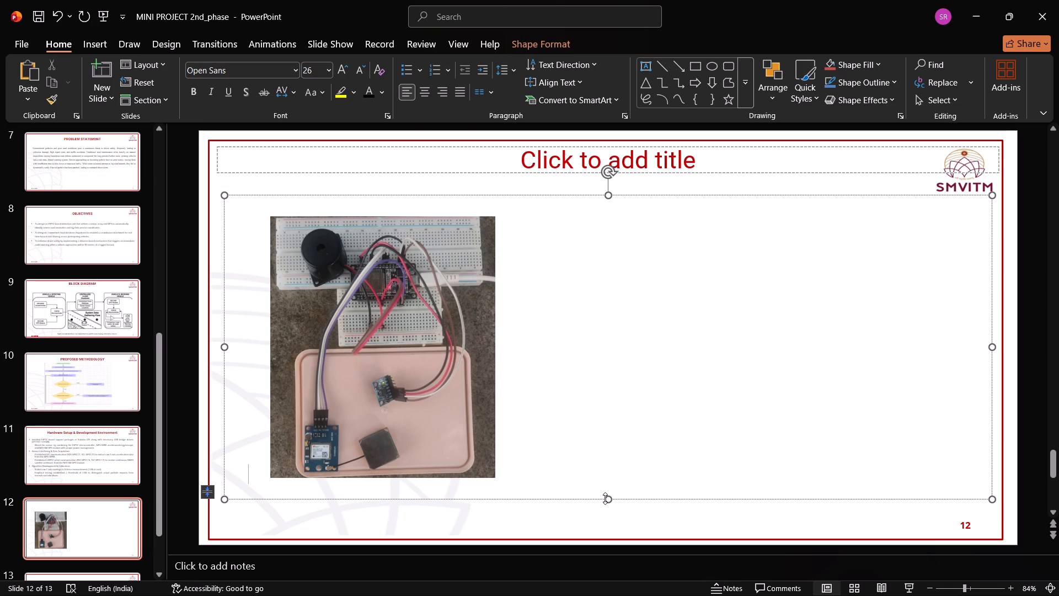
Extend the body placeholder's bottom edge downward to make more room below the photo.
drag(605, 498, 607, 518)
click(312, 493)
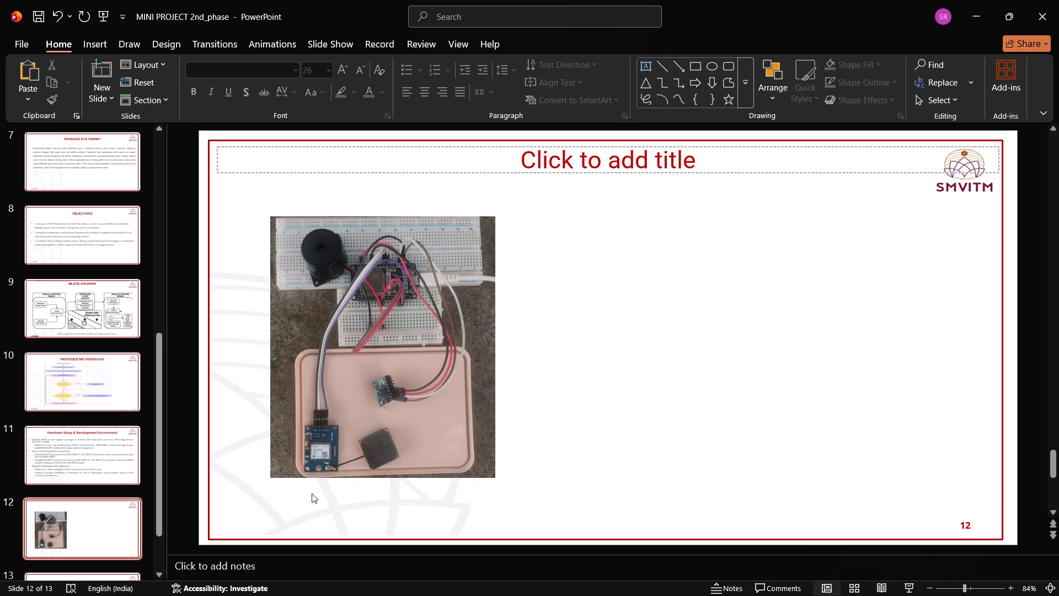
click(253, 257)
double_click(265, 183)
Insert more blank lines in the body placeholder until the text cursor sits below the prototype photo.
click(577, 219)
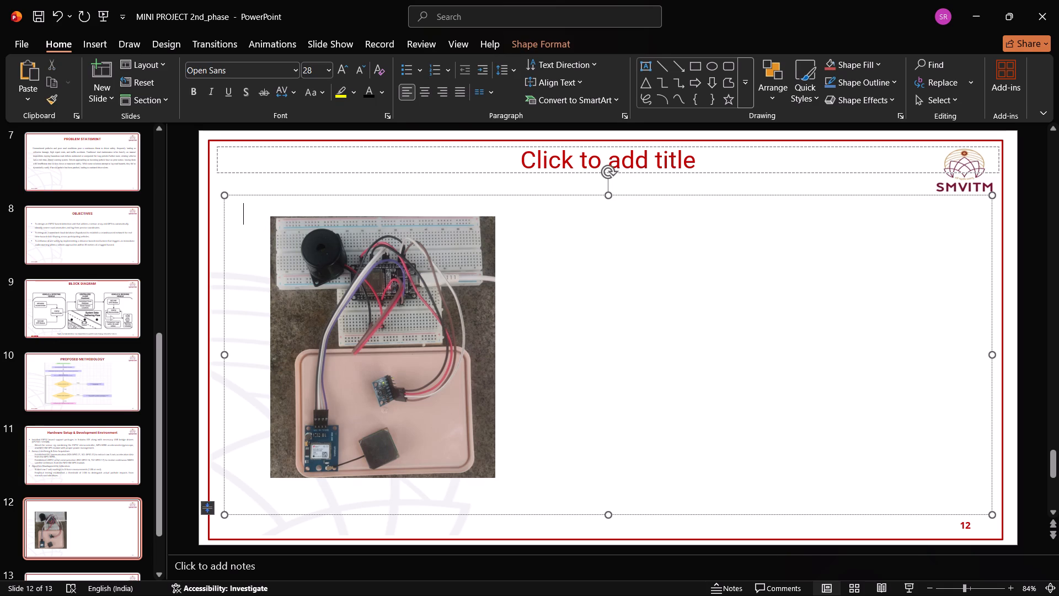
key(Return)
key(Return)
key(Return)
key(Return)
key(Return)
key(Return)
key(Return)
key(Return)
key(Return)
key(Return)
key(Return)
key(Return)
key(Return)
key(Return)
key(Return)
key(Return)
key(Return)
key(Return)
key(Return)
key(Return)
key(Return)
key(Return)
key(Return)
key(Return)
key(Return)
key(Return)
key(Return)
key(Return)
key(Return)
key(Return)
Start an indented caption below the prototype photo with the text "fig".
key(Tab)
key(Tab)
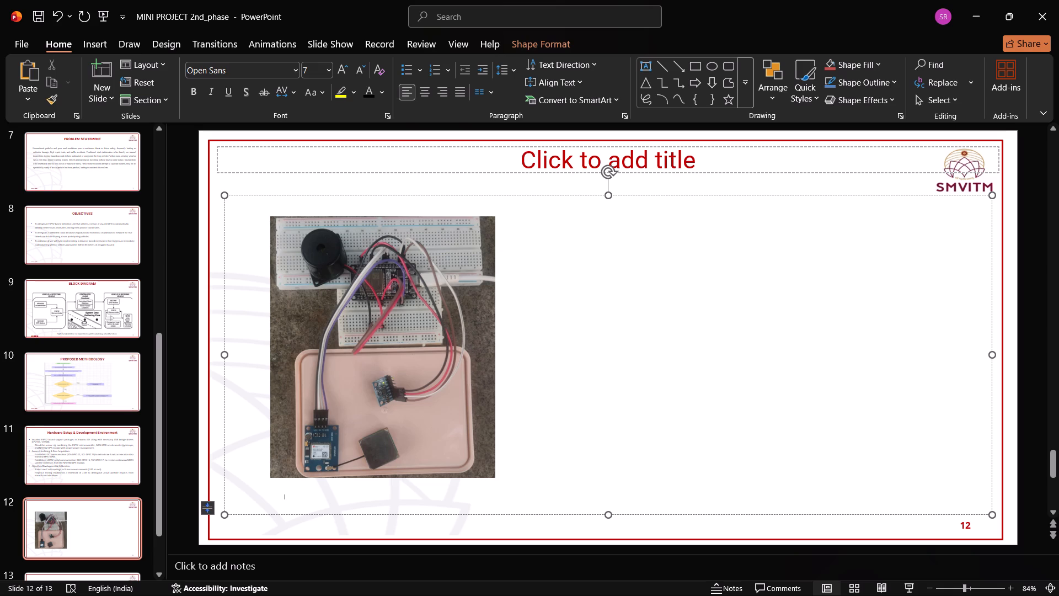
key(BackSpace)
text(fig)
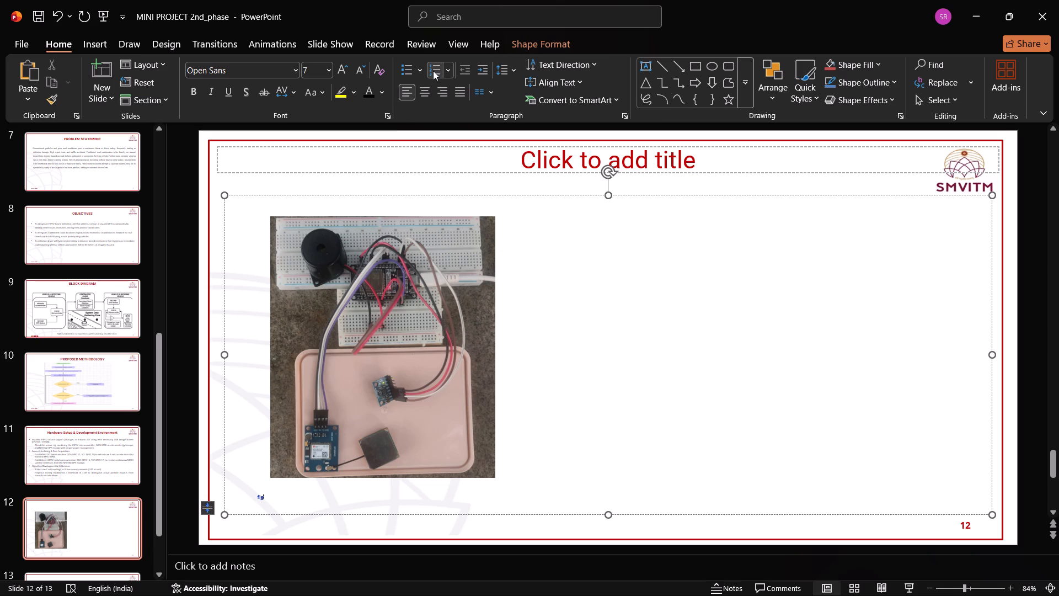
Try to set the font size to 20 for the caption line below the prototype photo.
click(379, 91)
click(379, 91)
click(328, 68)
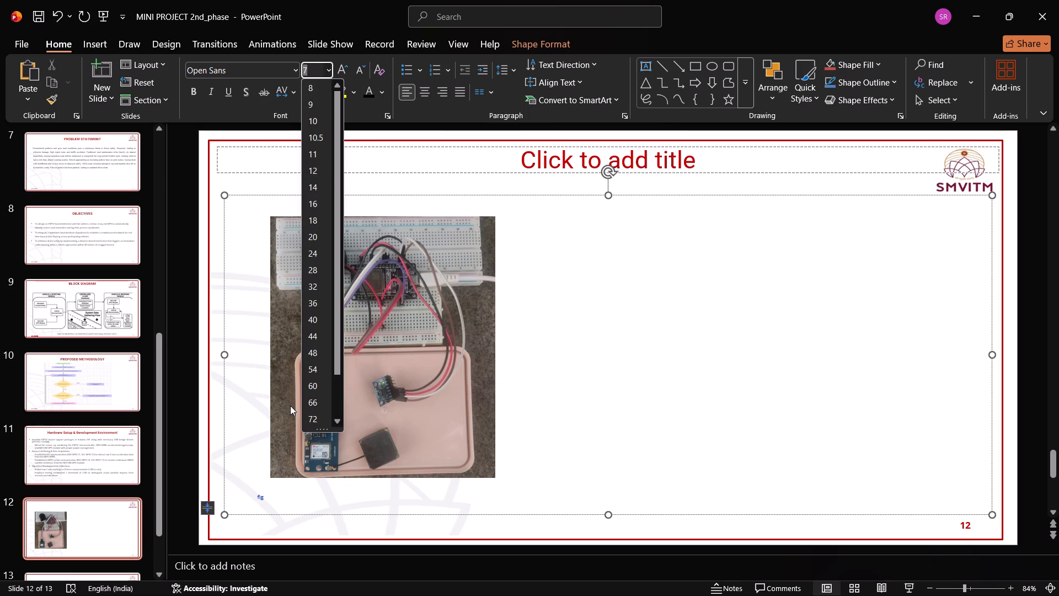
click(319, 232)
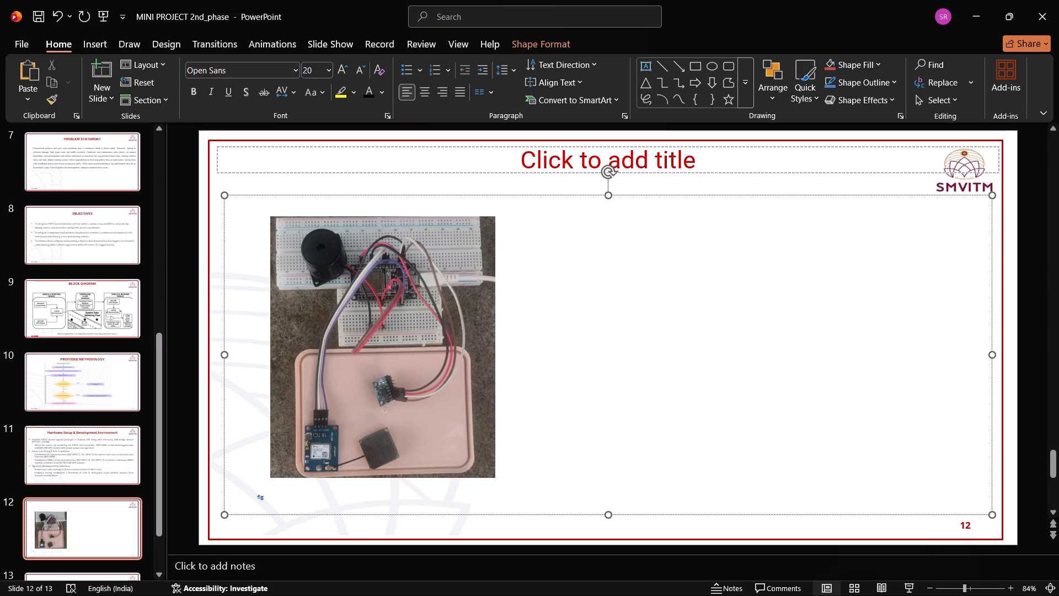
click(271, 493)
Replace the caption text below the prototype photo with "fig(2)".
key(BackSpace)
key(BackSpace)
key(BackSpace)
text(fih)
key(BackSpace)
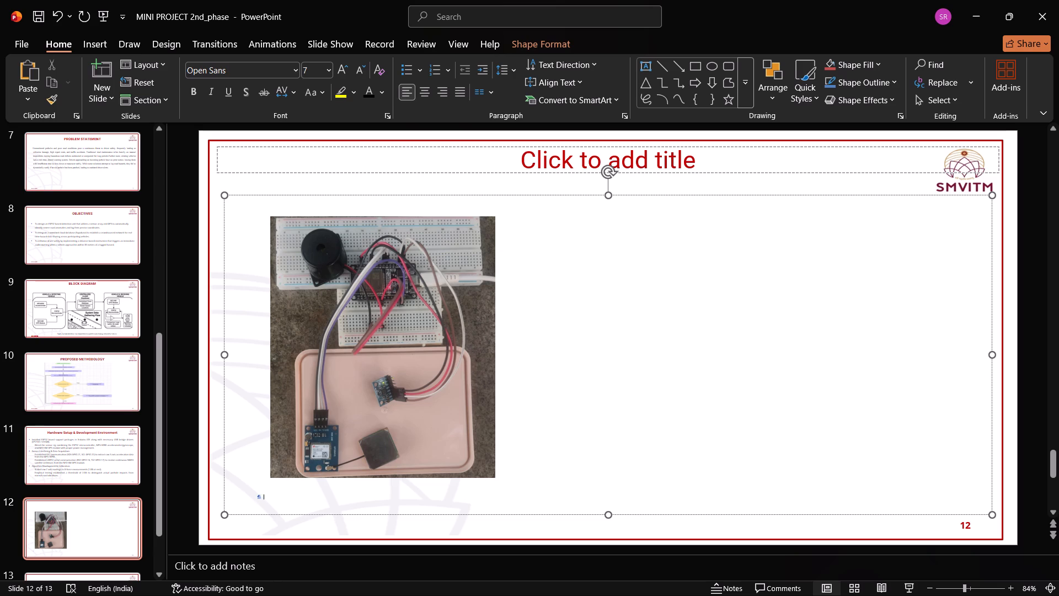
key(BackSpace)
key(BackSpace)
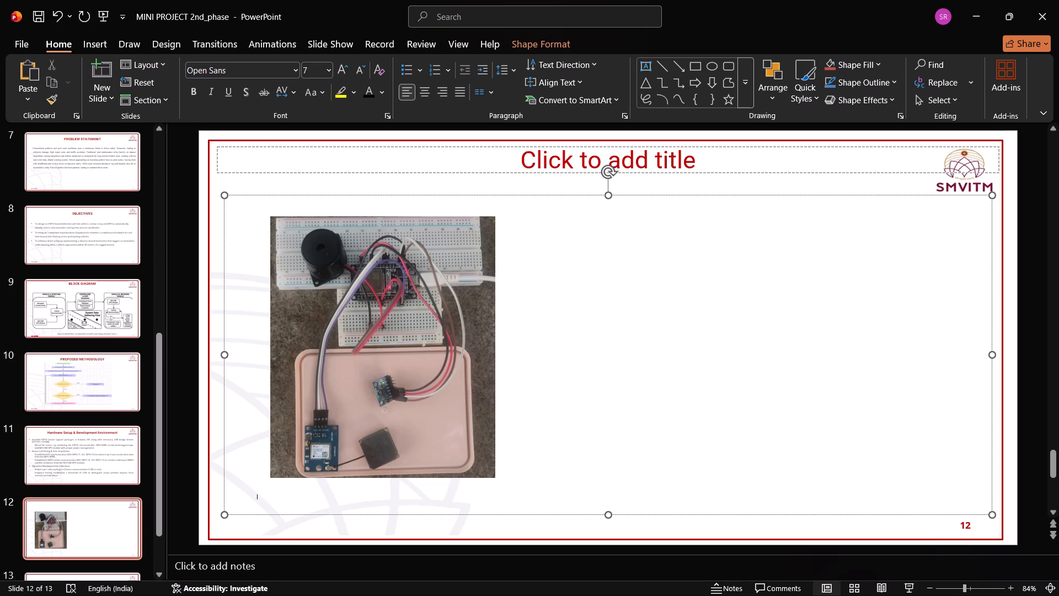
text(fig)
key(2)
key(BackSpace)
text(())
key(Left)
key(2)
key(Right)
Complete the caption after "fig(2)" with a space and ":hardware connection".
key(ctrl+semicolon)
key(ctrl+semicolon)
key(space)
key(ctrl+semicolon)
key(ctrl+semicolon)
key(ctrl+semicolon)
key(ctrl+semicolon)
key(ctrl+semicolon)
key(ctrl+semicolon)
key(ctrl+semicolon)
key(ctrl+semicolon)
key(ctrl+semicolon)
click(275, 499)
key(shift+colon)
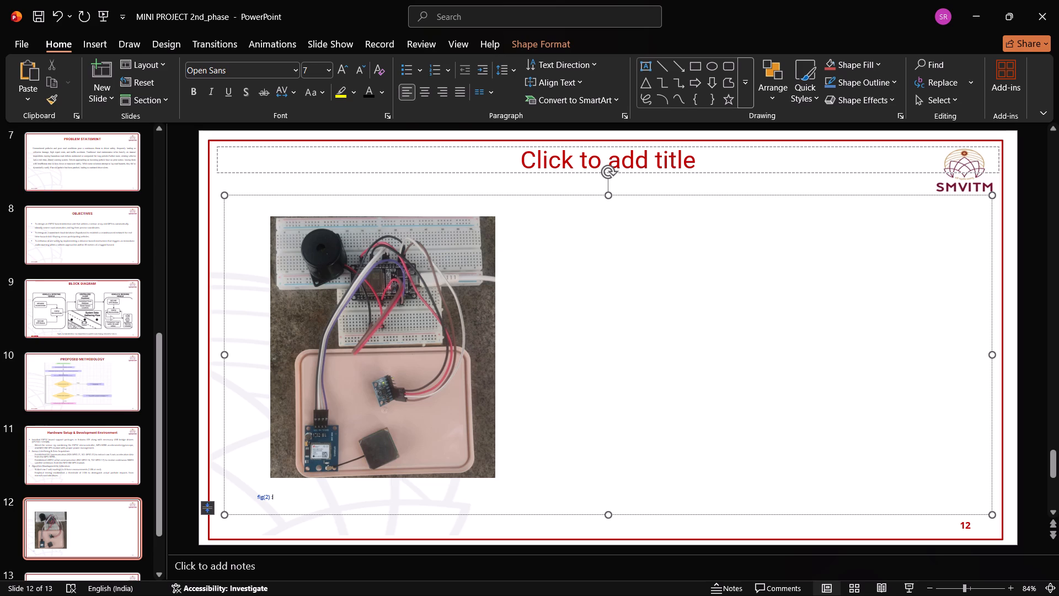
text(hardware connection)
Set the font size of the whole "fig(2) :hardware connection" caption to 20.
triple_click(329, 498)
click(329, 498)
triple_click(329, 498)
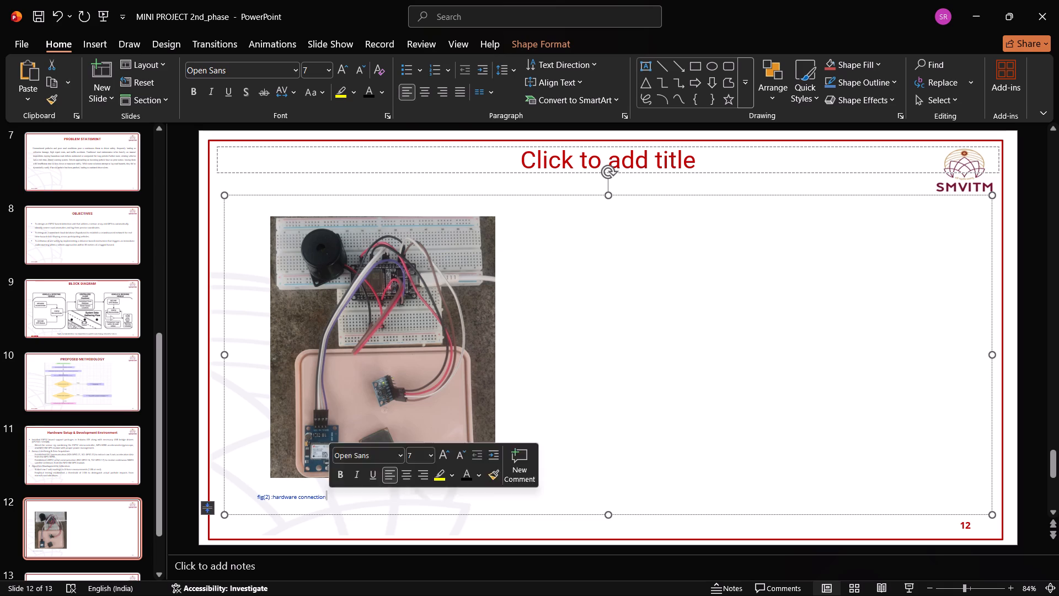
click(430, 455)
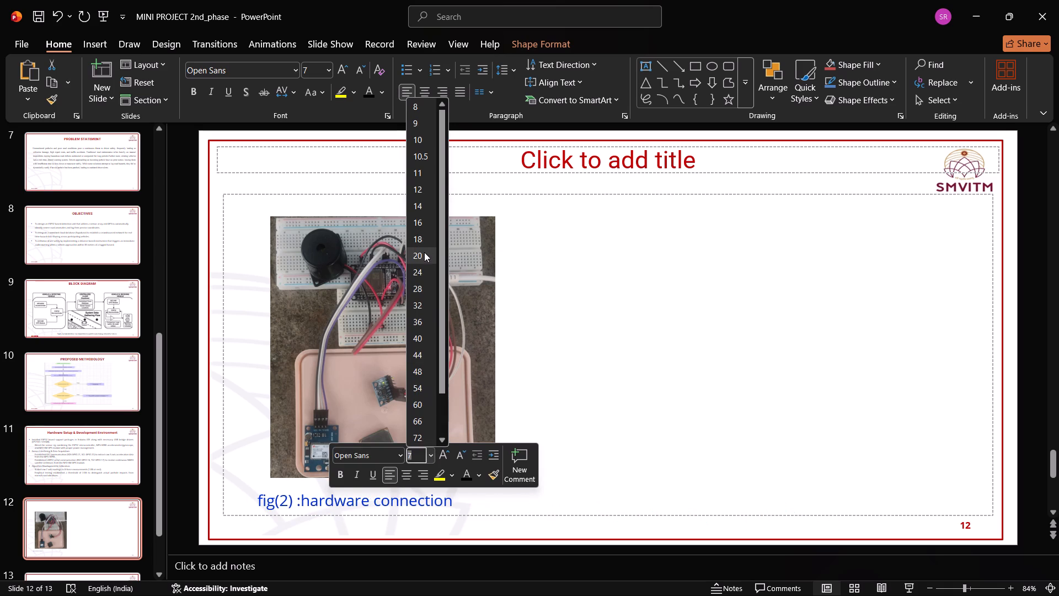
click(424, 253)
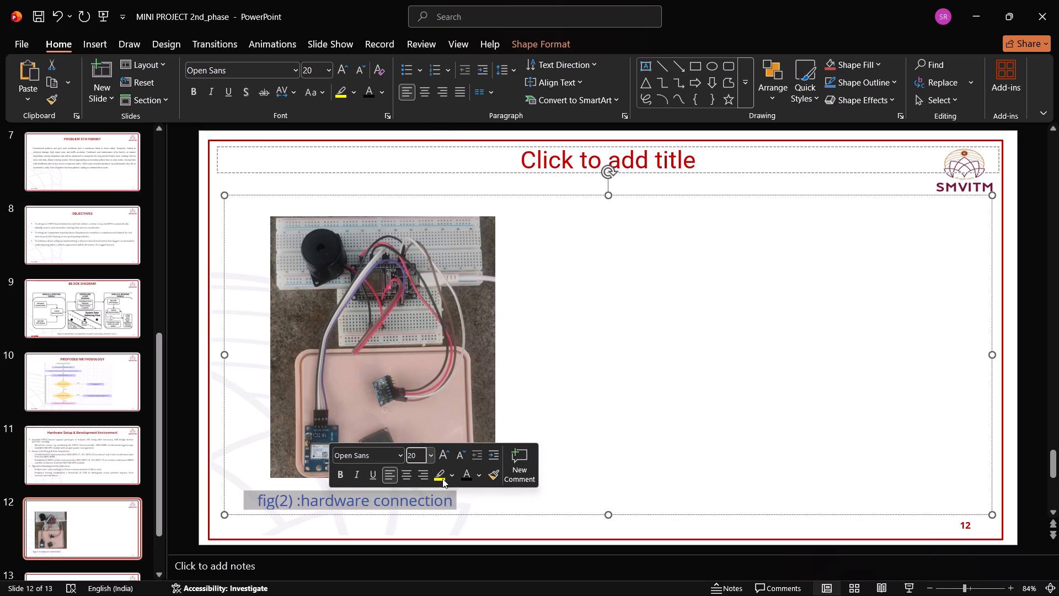
Change the caption's font colour to the darkest shade below black in the theme colours.
click(457, 478)
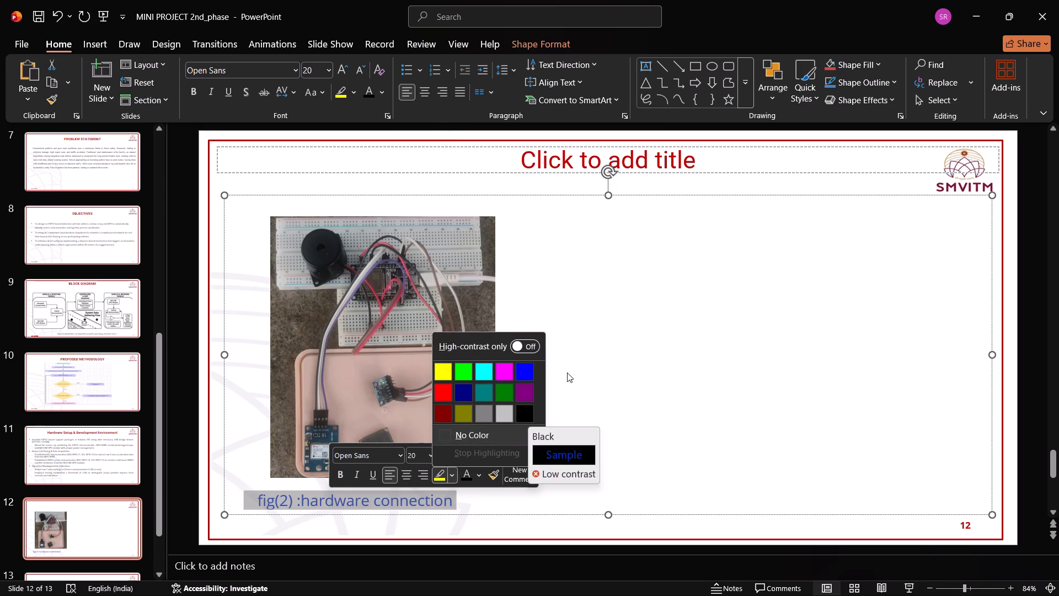
double_click(547, 361)
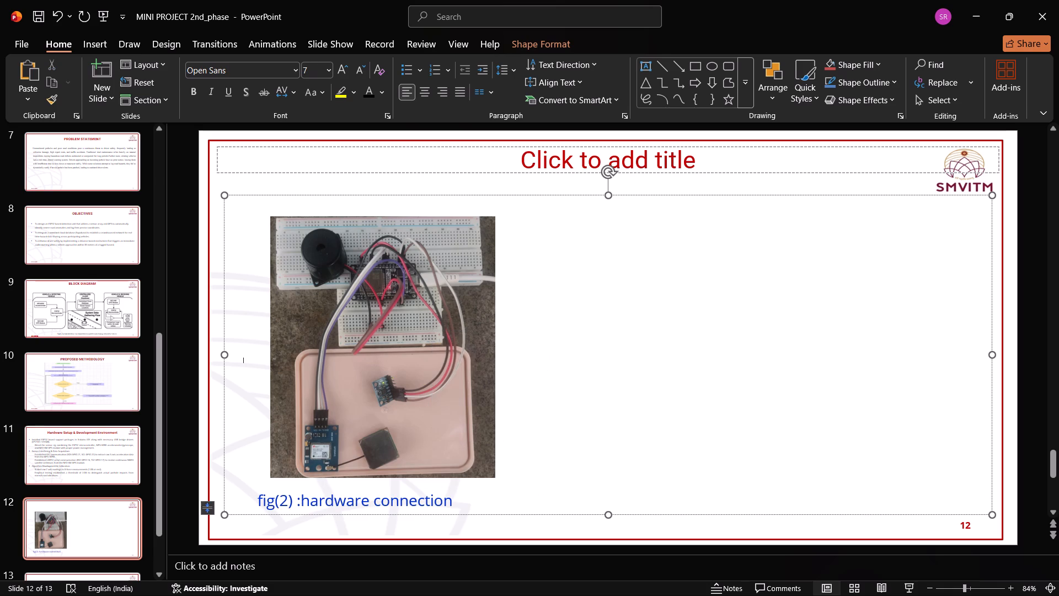
triple_click(456, 502)
double_click(456, 502)
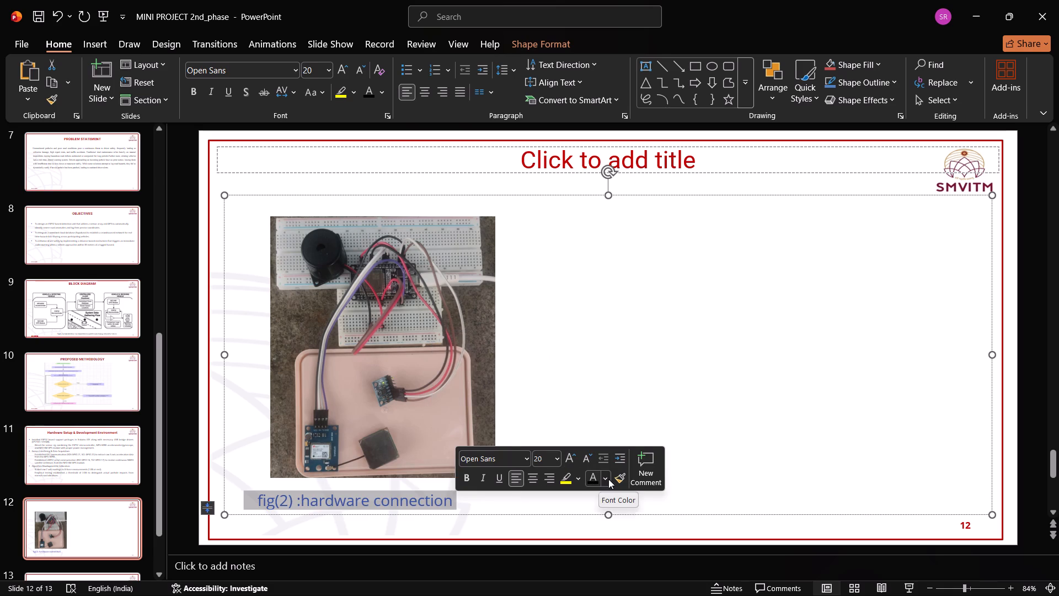
click(608, 479)
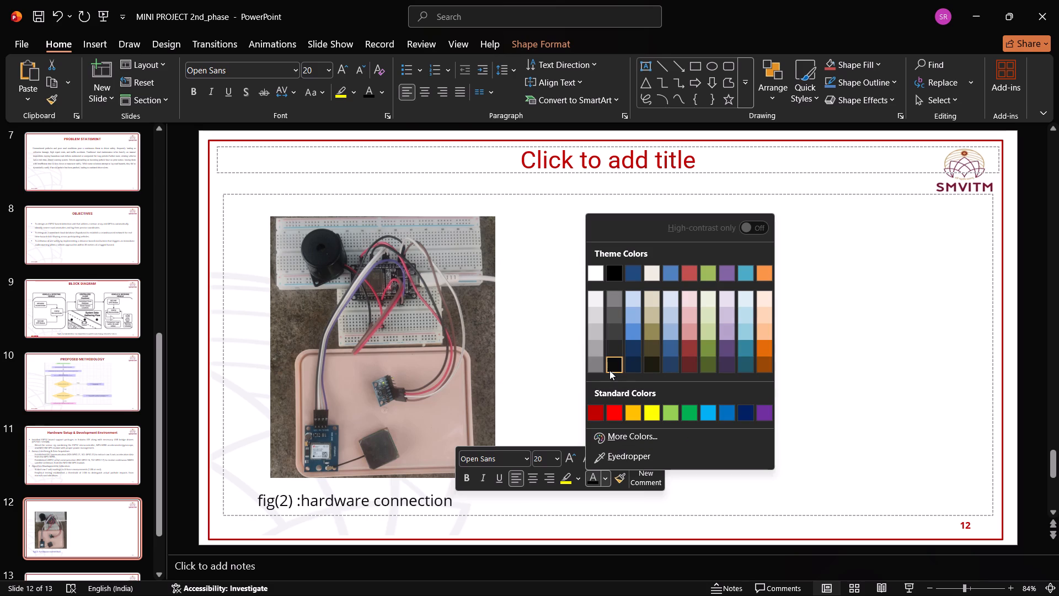
click(614, 369)
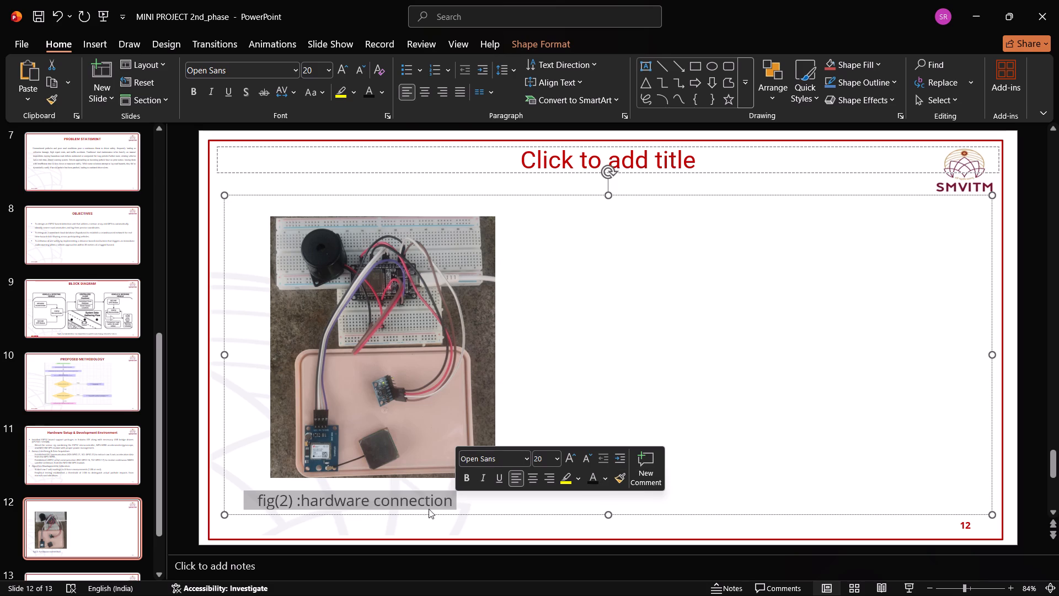
Insert seven spaces before "fig(2)" to shift the caption toward the centre beneath the prototype photo.
click(254, 498)
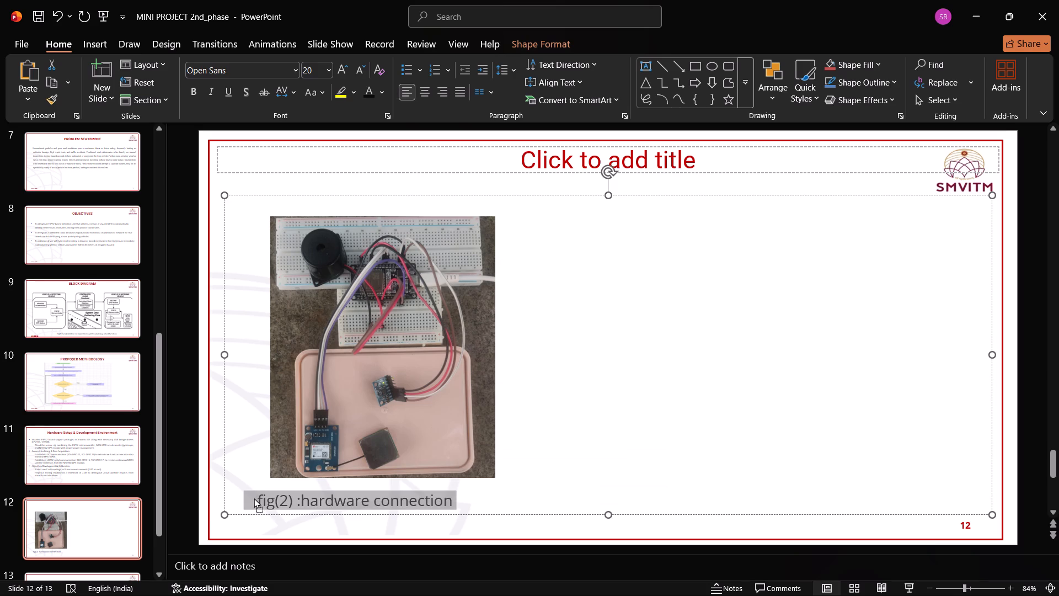
key(space)
key(space)
key(space)
key(space)
key(space)
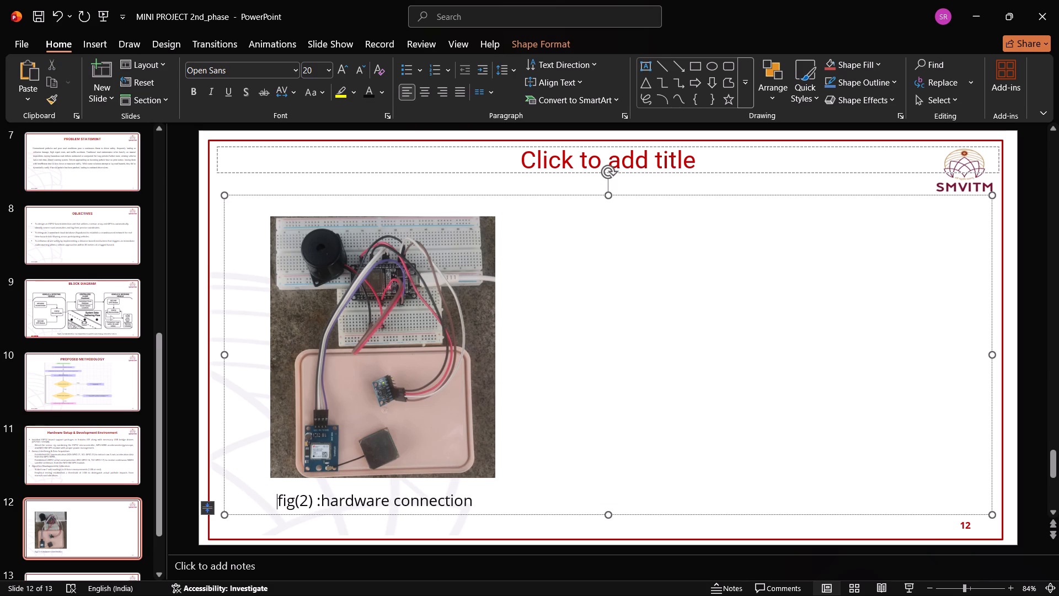
key(space)
key(space)
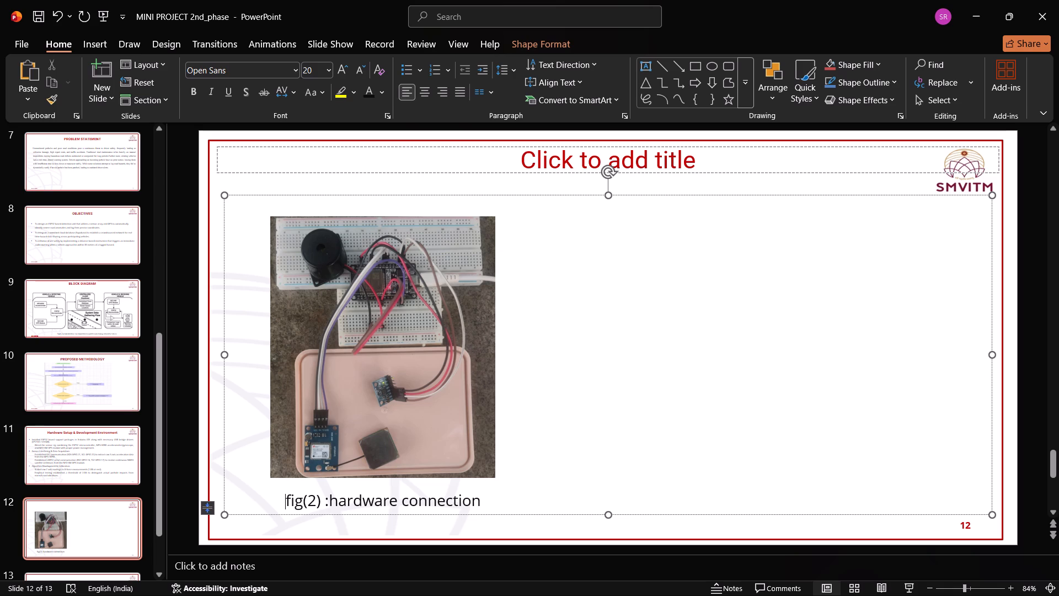
Enter "RESULT" as slide 12's title, keeping it centre-aligned.
click(715, 162)
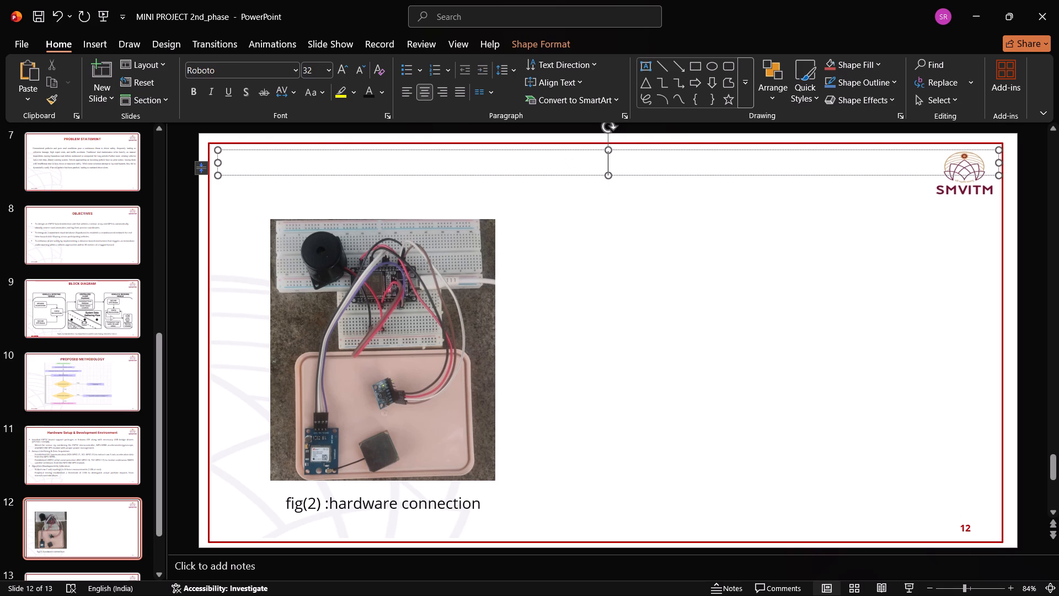
text(RE)
text(SULT)
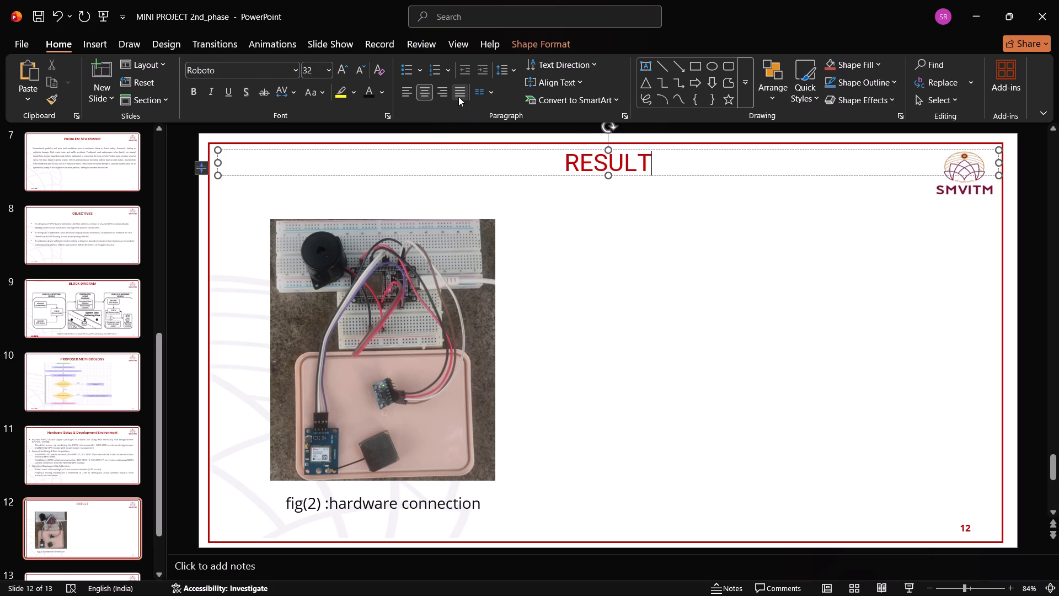
click(424, 94)
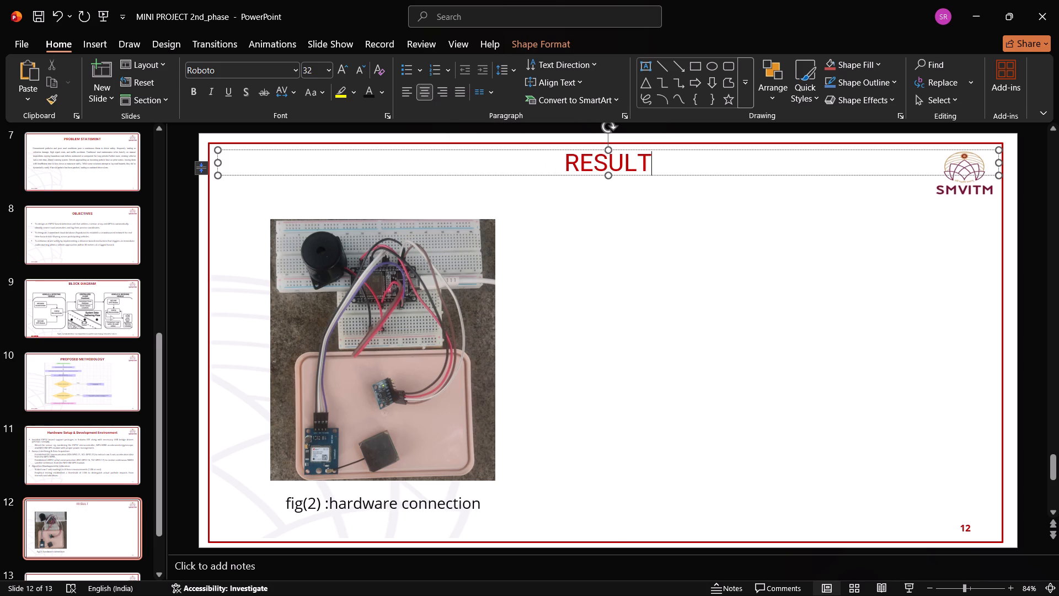
click(570, 322)
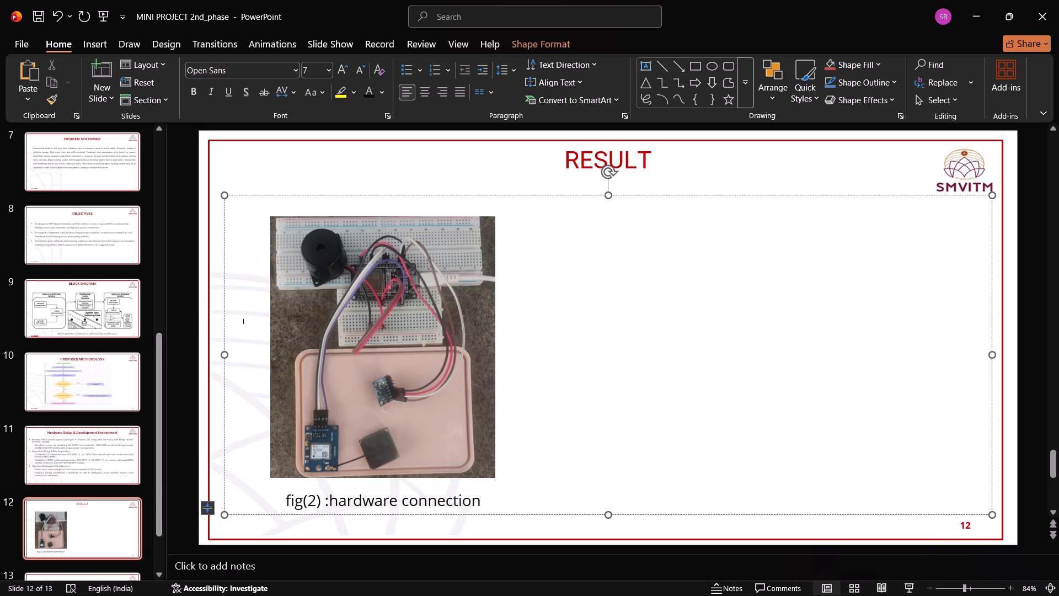
Save the presentation and deselect the body placeholder on slide 12.
key(ctrl+s)
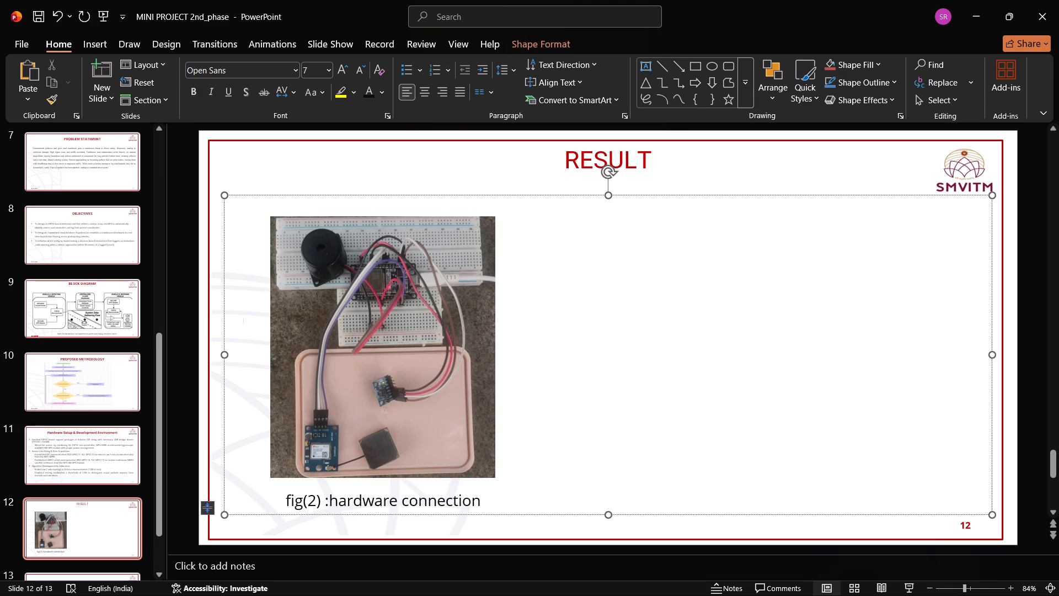
click(498, 184)
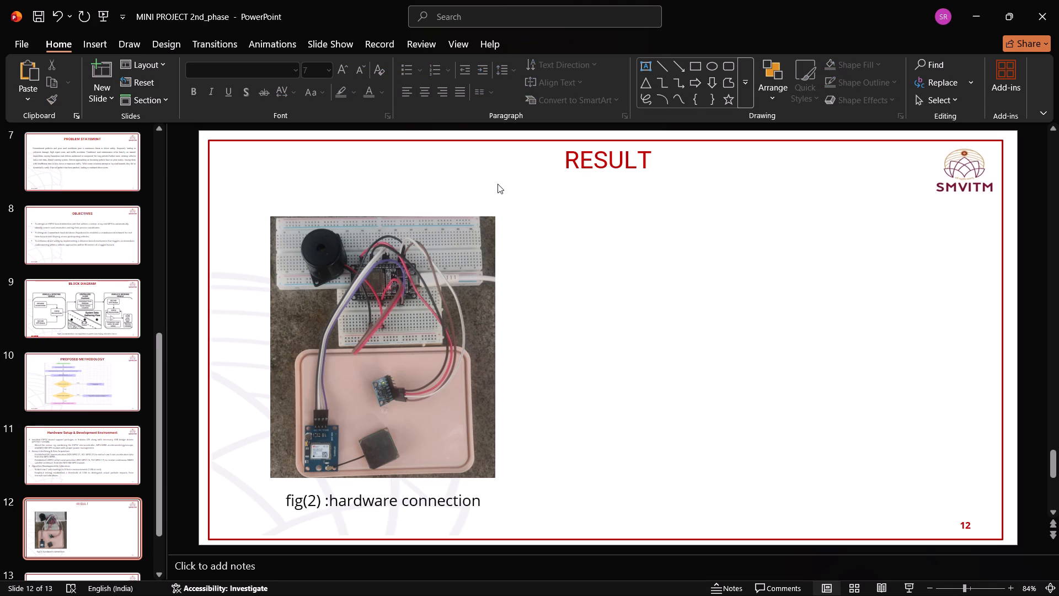
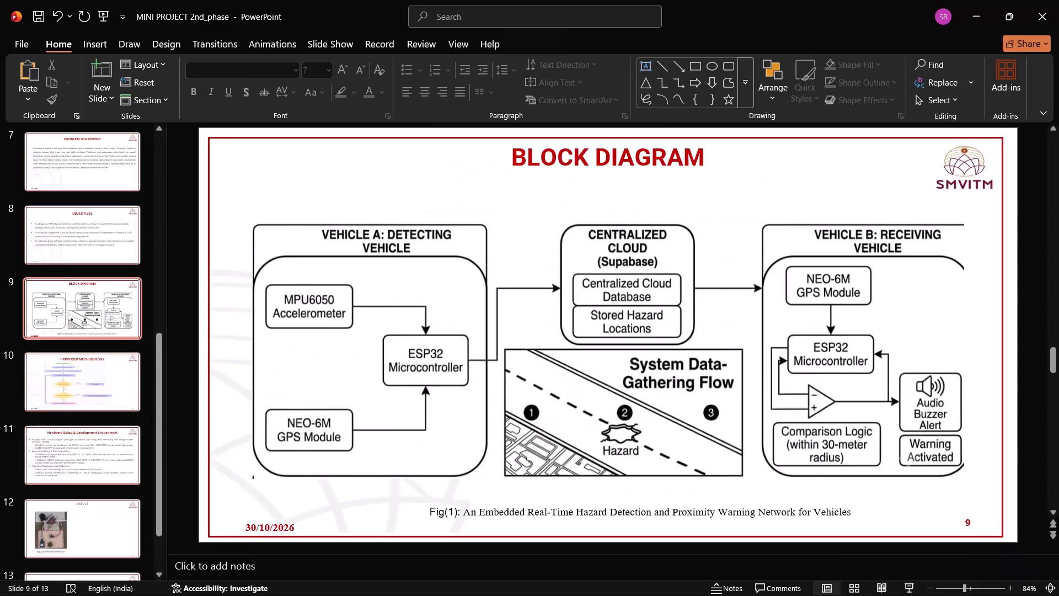
Review the deck's slides, going back to the OUTLINE slide and then through to the closing THANK YOU slide.
key(Up)
key(Down)
key(Up)
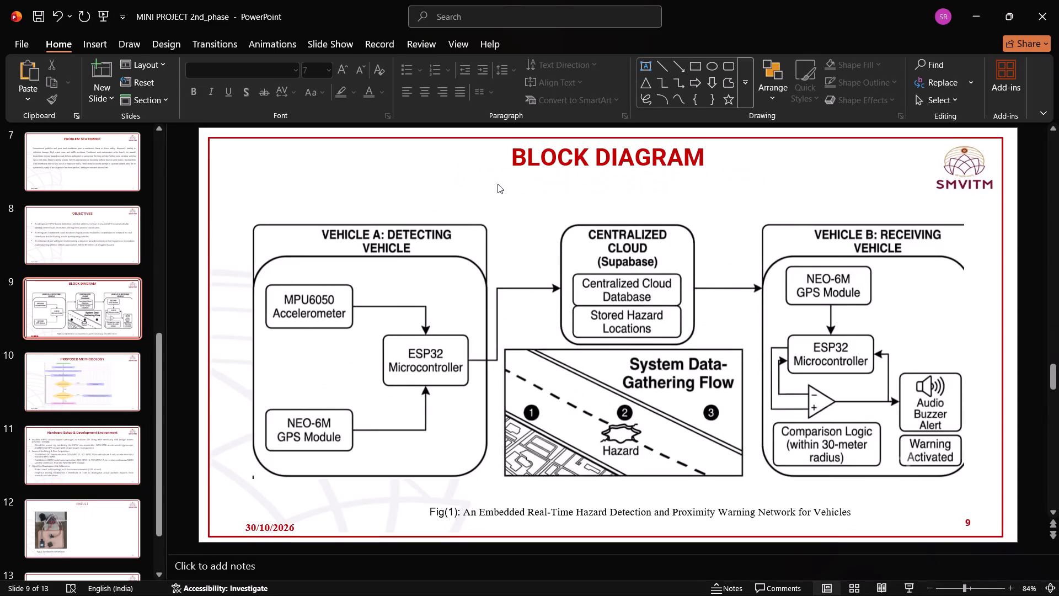
key(Up)
key(Up)
key(Up)
key(Up)
key(Up)
key(Up)
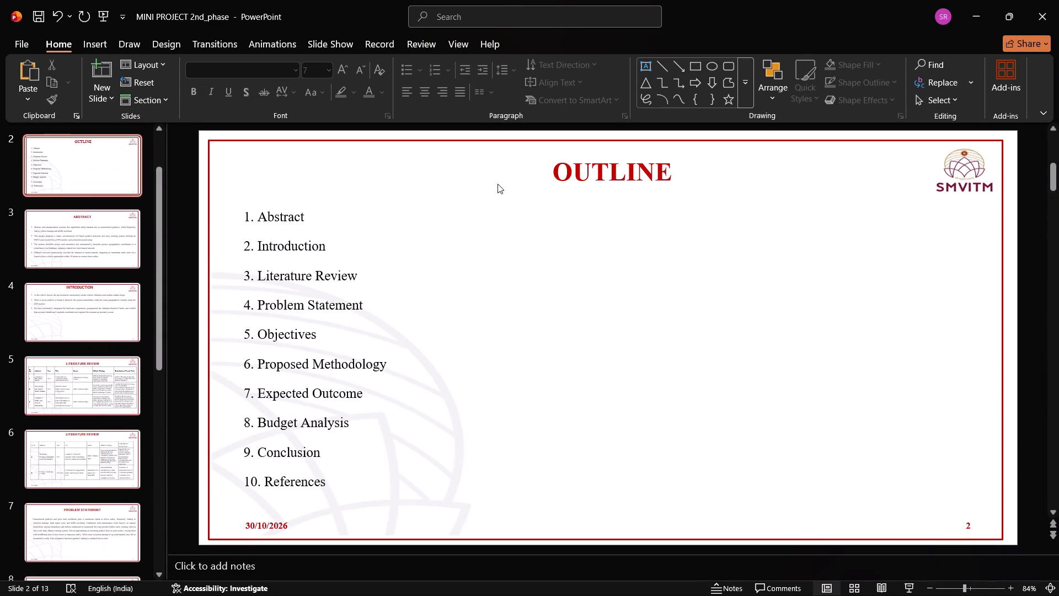
key(Down)
key(Up)
key(Down)
key(Down)
key(Down)
key(Down)
key(Down)
key(Down)
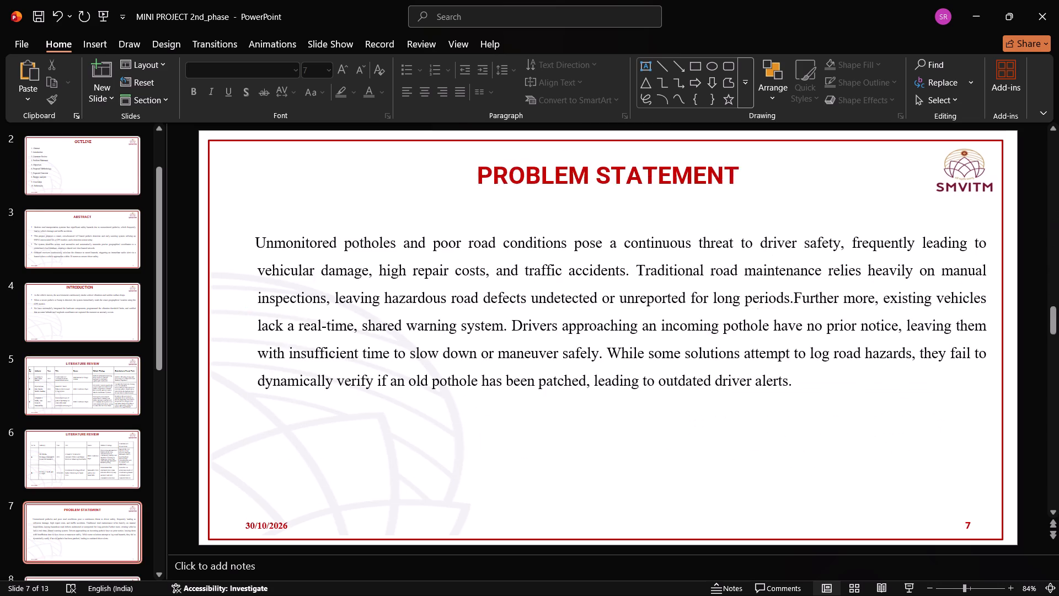
key(Down)
key(Down)
key(Down)
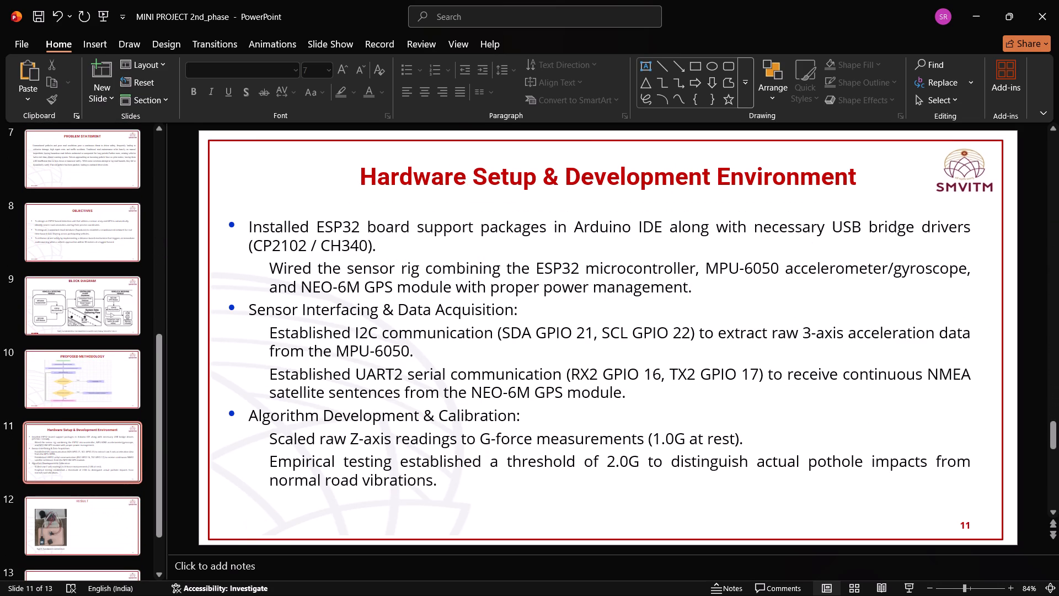
key(Down)
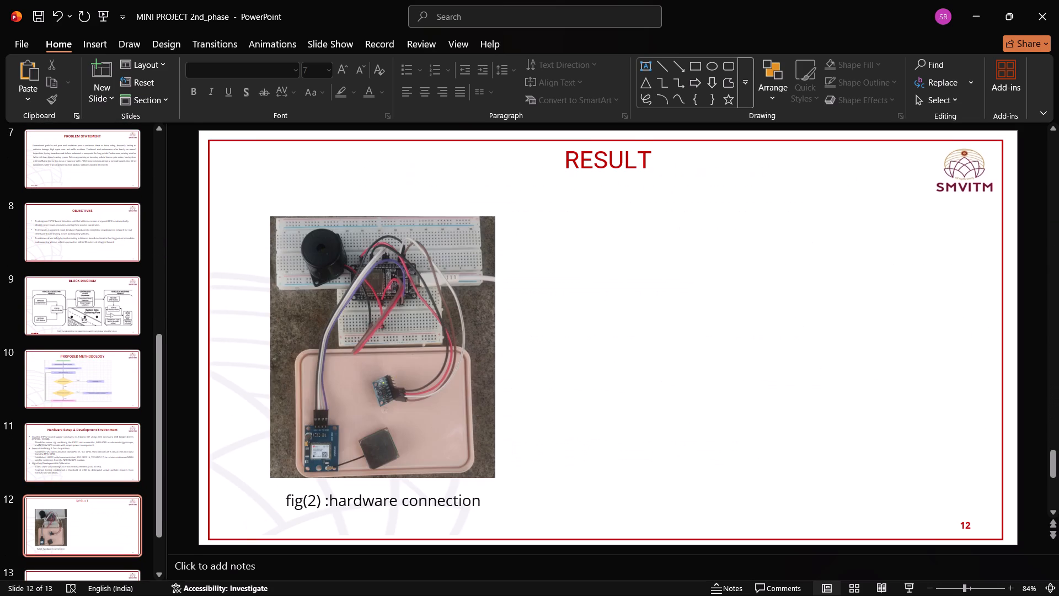
key(Down)
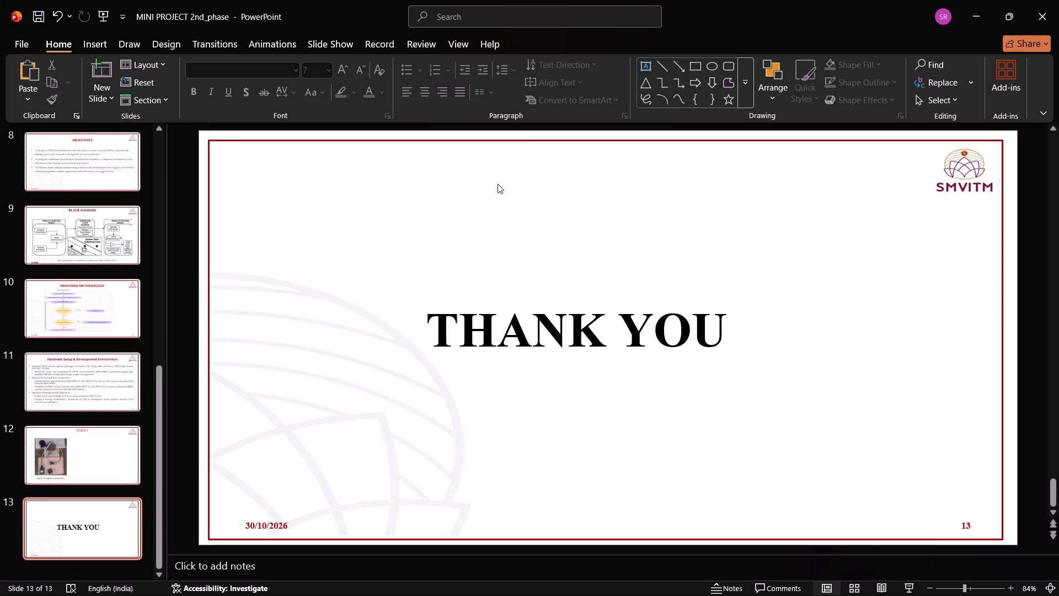
Go back to the two LITERATURE REVIEW slides, 6 and 5, and examine their tables.
key(Up)
key(Up)
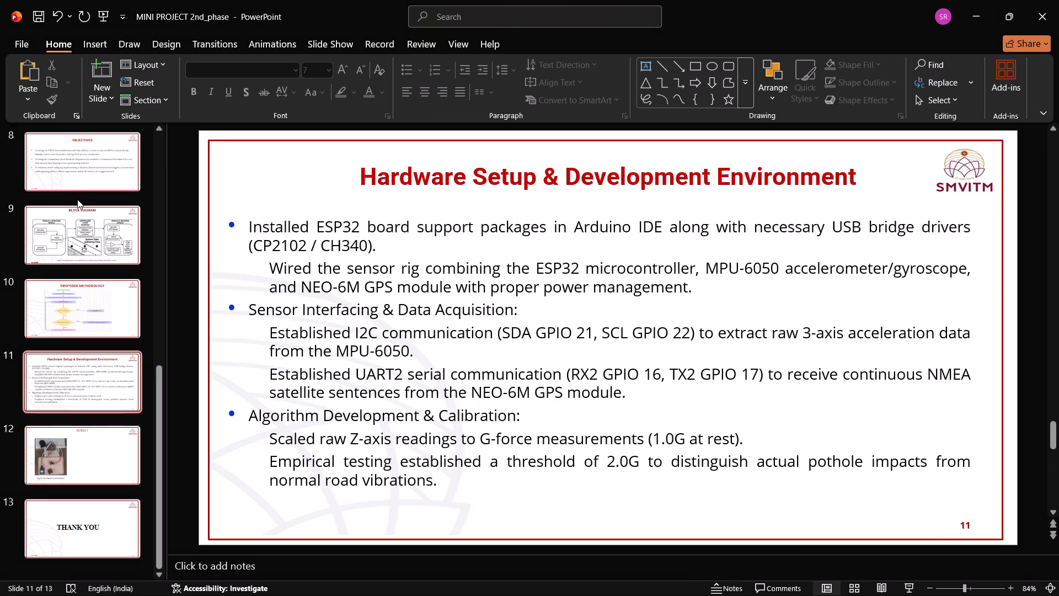
scroll(77, 199, up, 1)
click(79, 207)
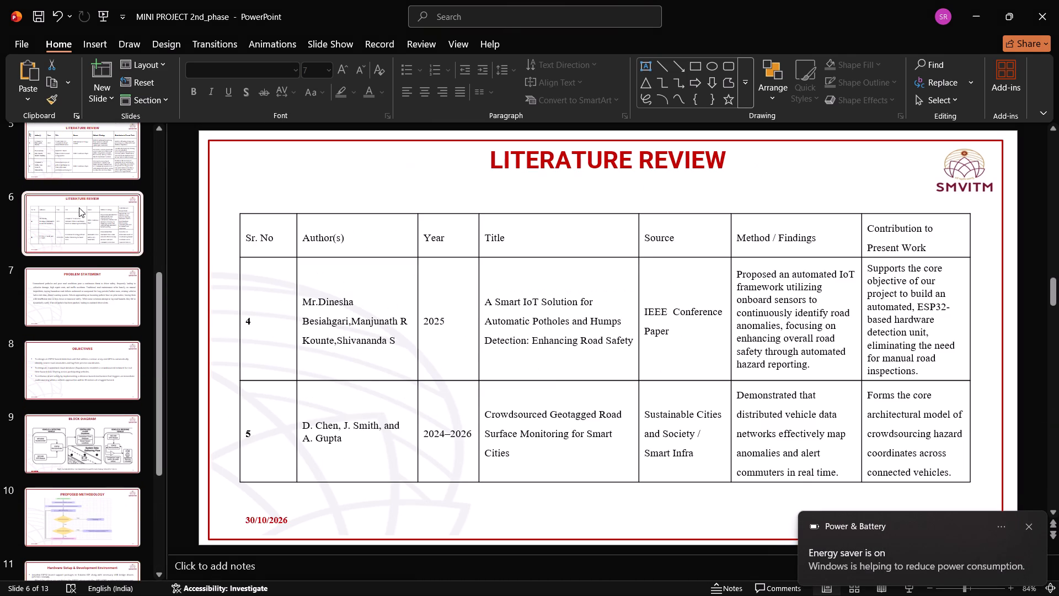
click(68, 171)
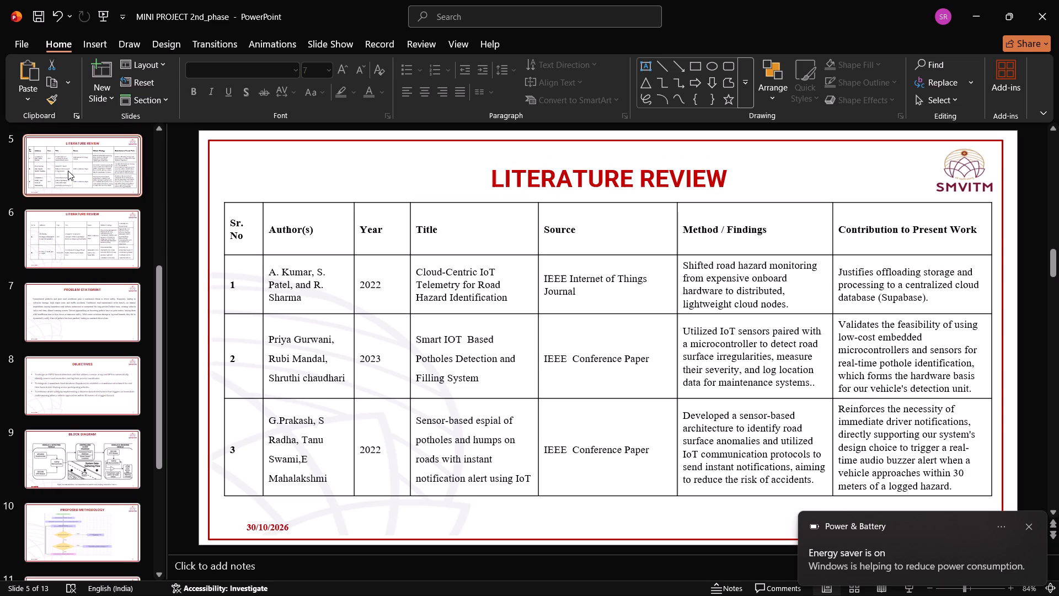
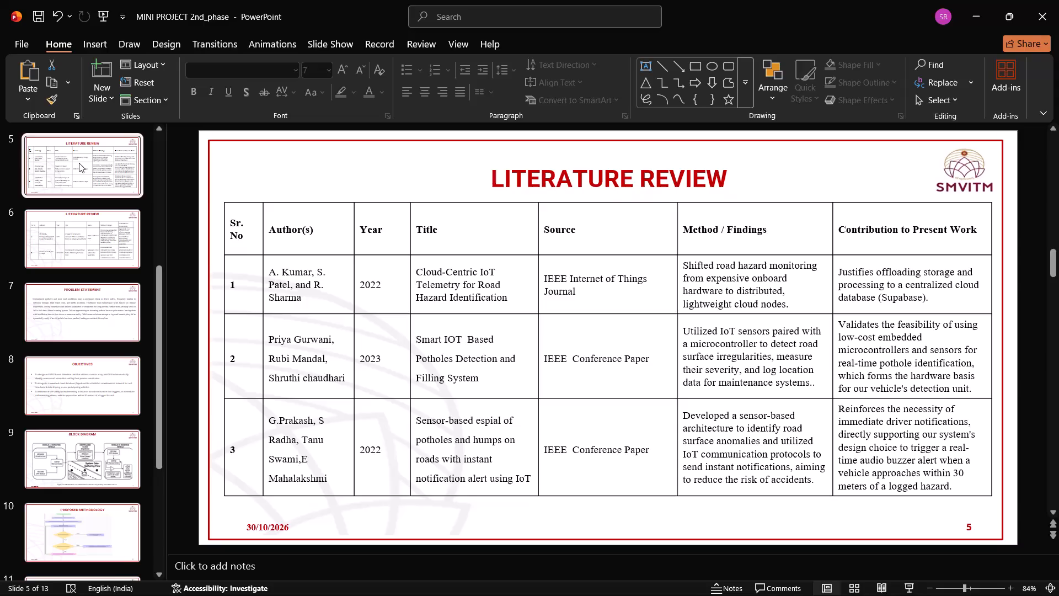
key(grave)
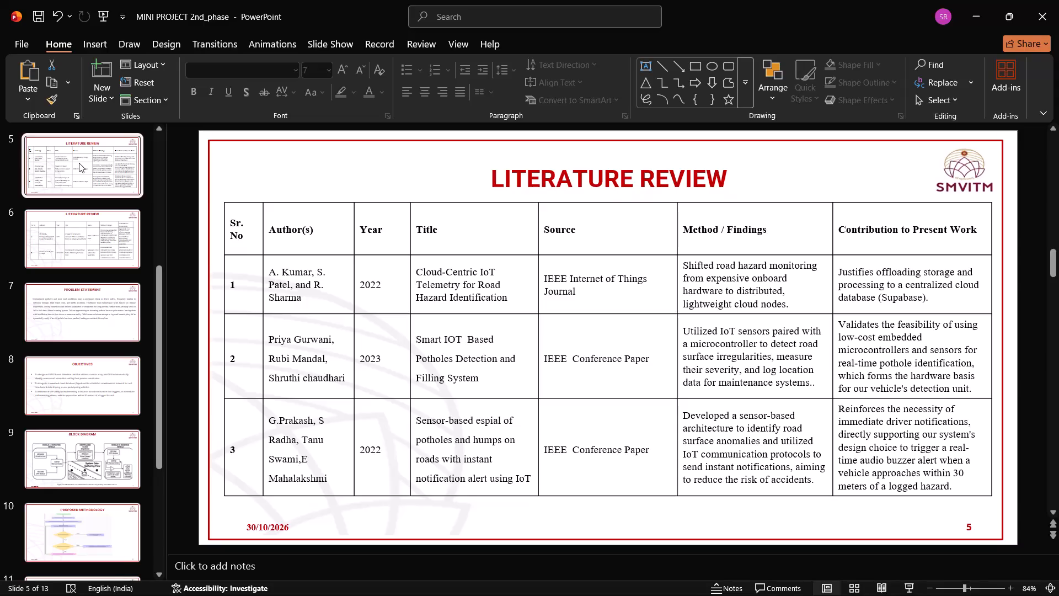